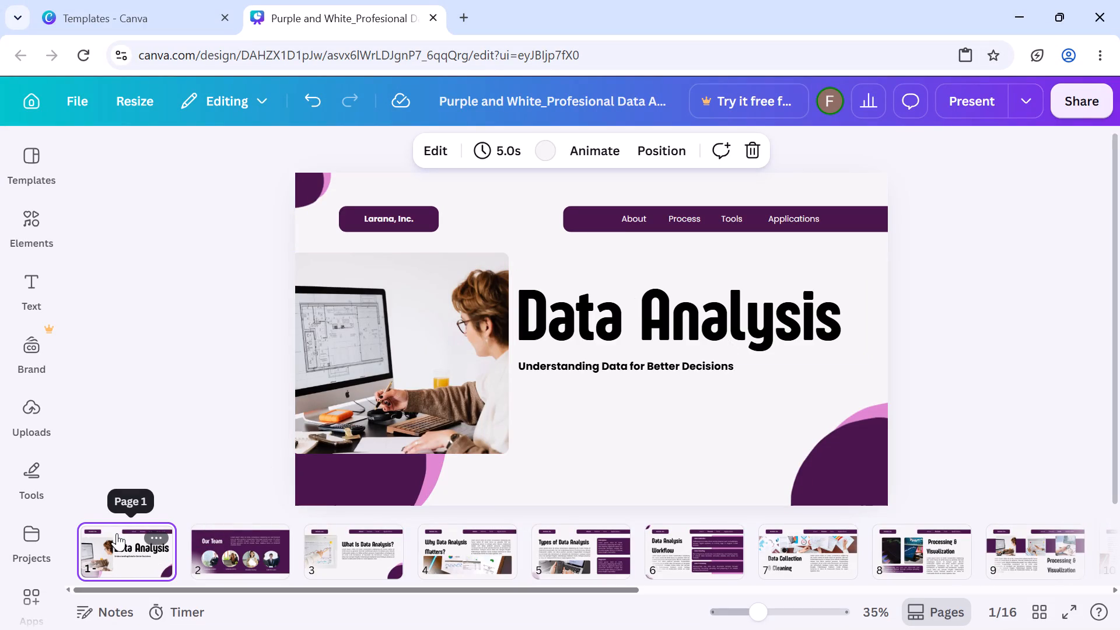
# Delete the "Larana, Inc." text from the purple header badge on page 1.
pyautogui.click(376, 218)
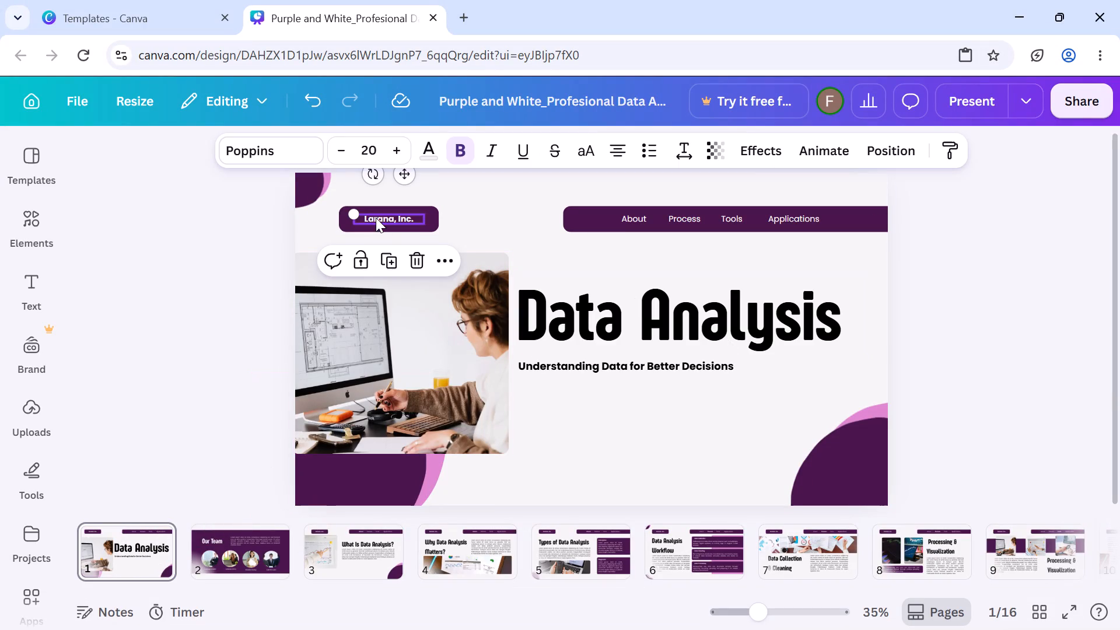
pyautogui.press('BackSpace')
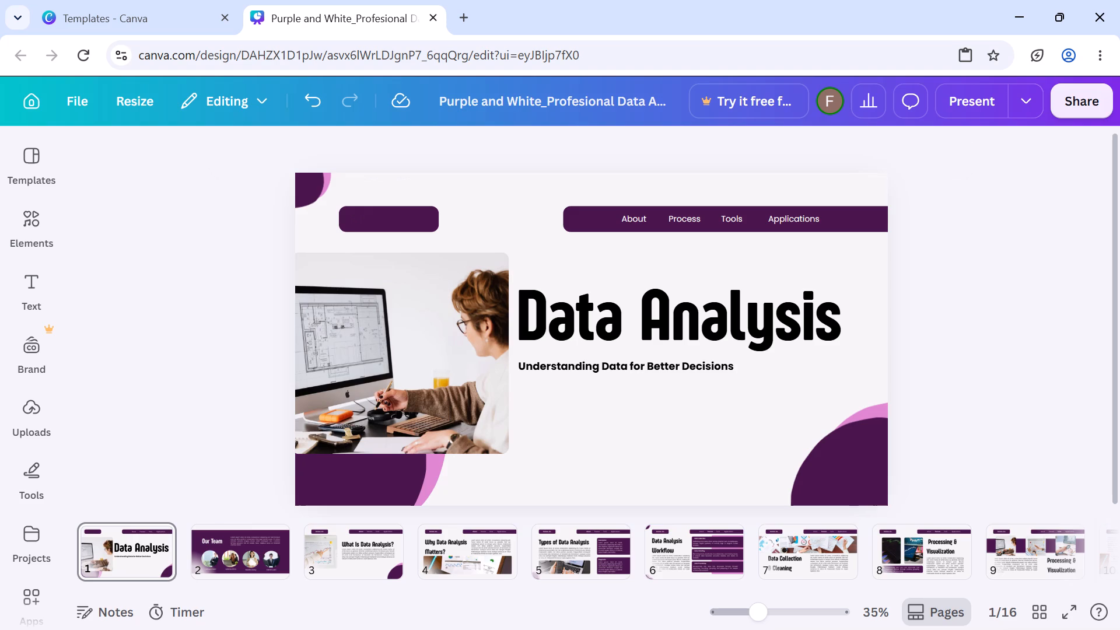
pyautogui.write('da')
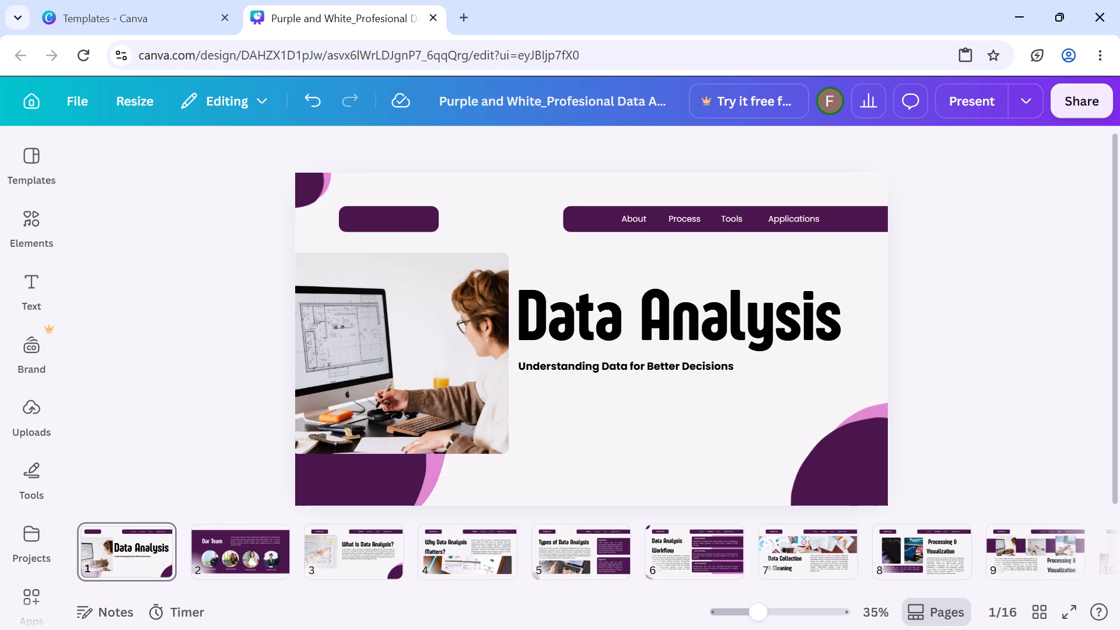
# Change the empty purple header badge to the rounded flowchart pill shape and reduce its height to roughly that of the navigation bar.
pyautogui.click(367, 211)
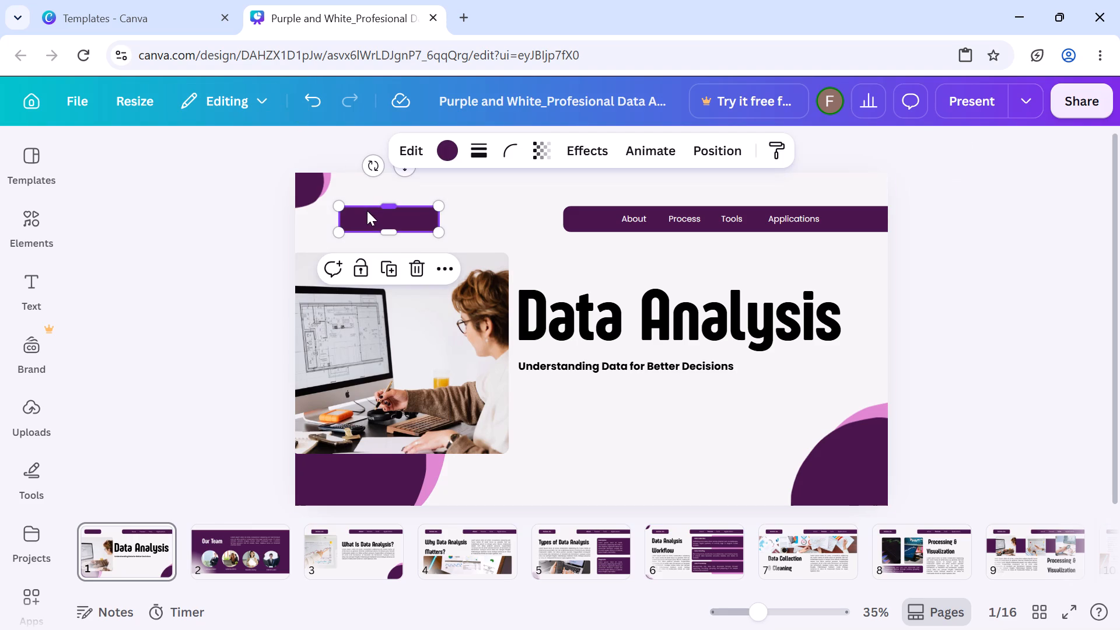
pyautogui.write('da')
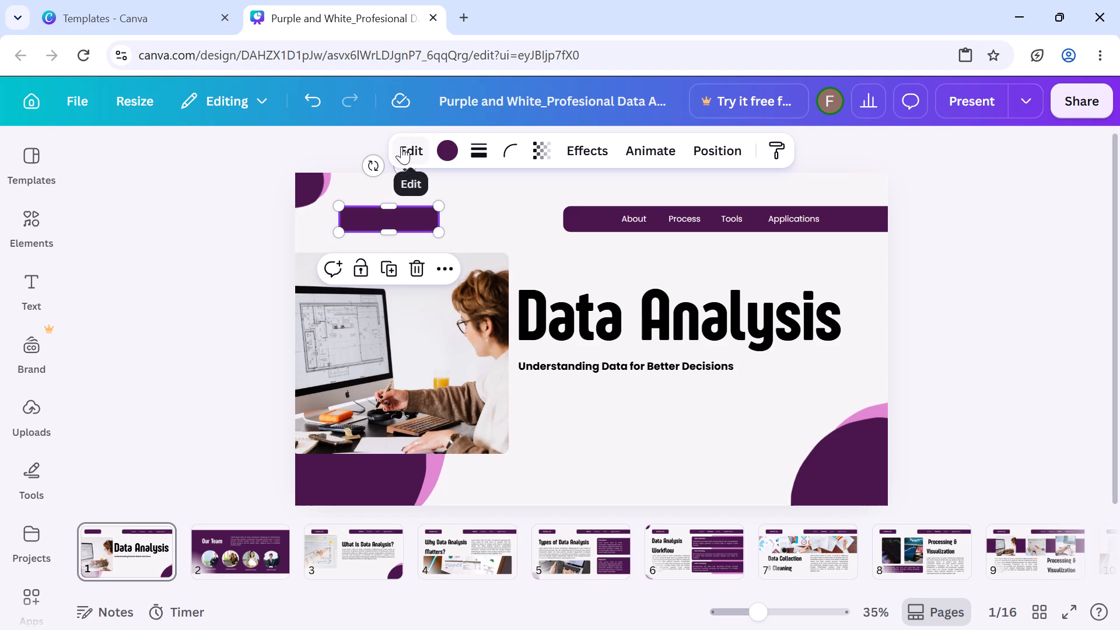
pyautogui.click(402, 155)
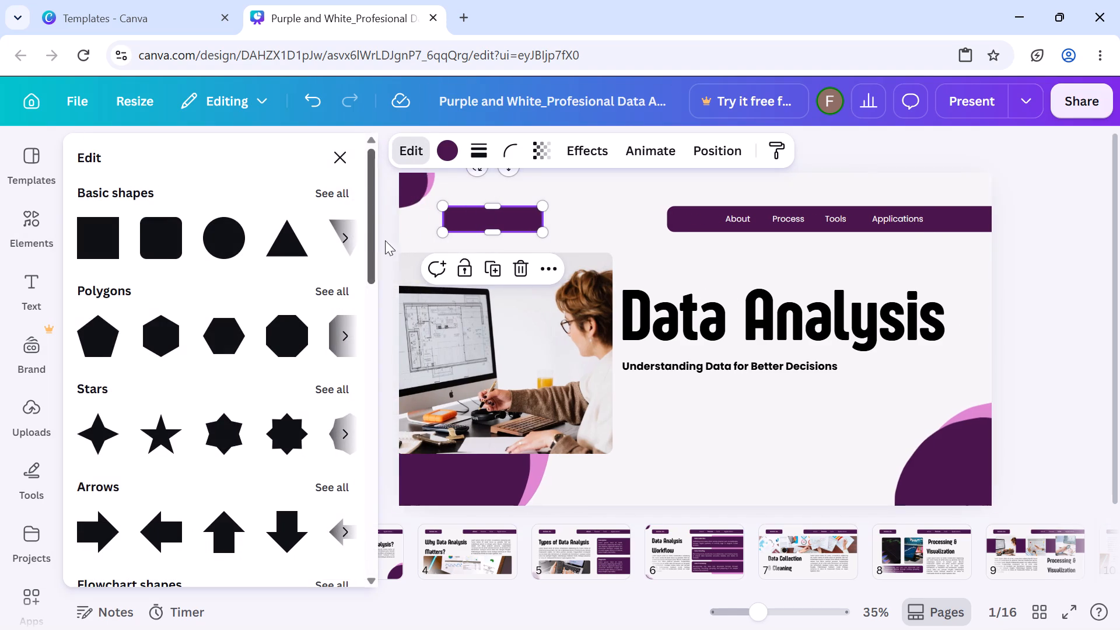
pyautogui.write('da')
pyautogui.scroll(-2, 219, 346)
pyautogui.click(171, 436)
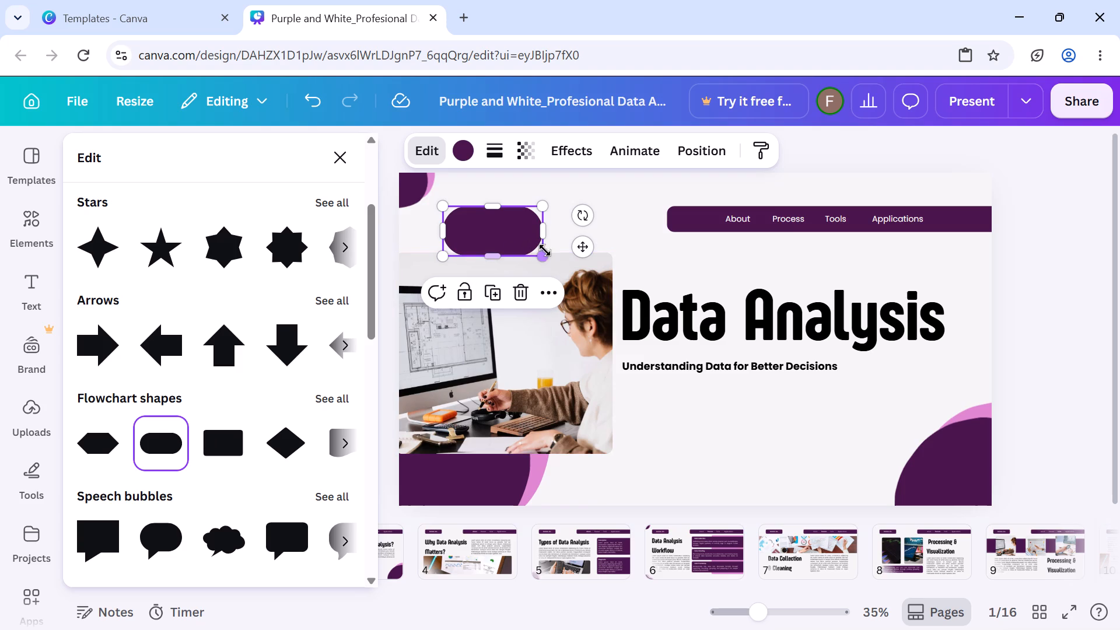
pyautogui.moveTo(524, 250); pyautogui.dragTo(521, 232)
pyautogui.click(426, 149)
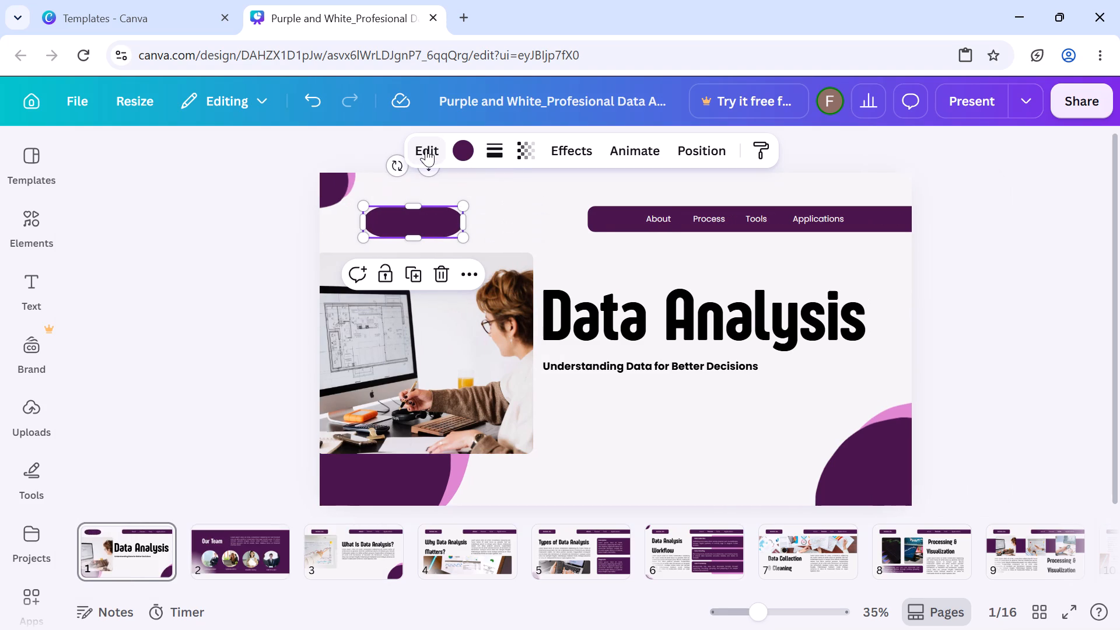
pyautogui.click(480, 219)
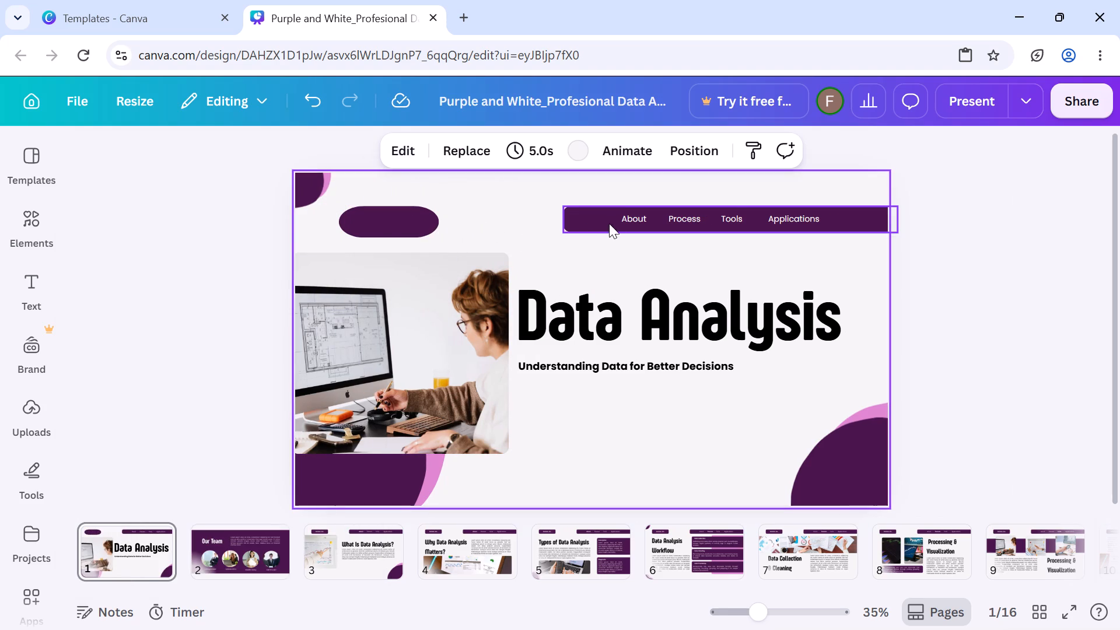
# Convert the navigation bar's background shape to a frame and fill it with the design's dark purple.
pyautogui.click(620, 219)
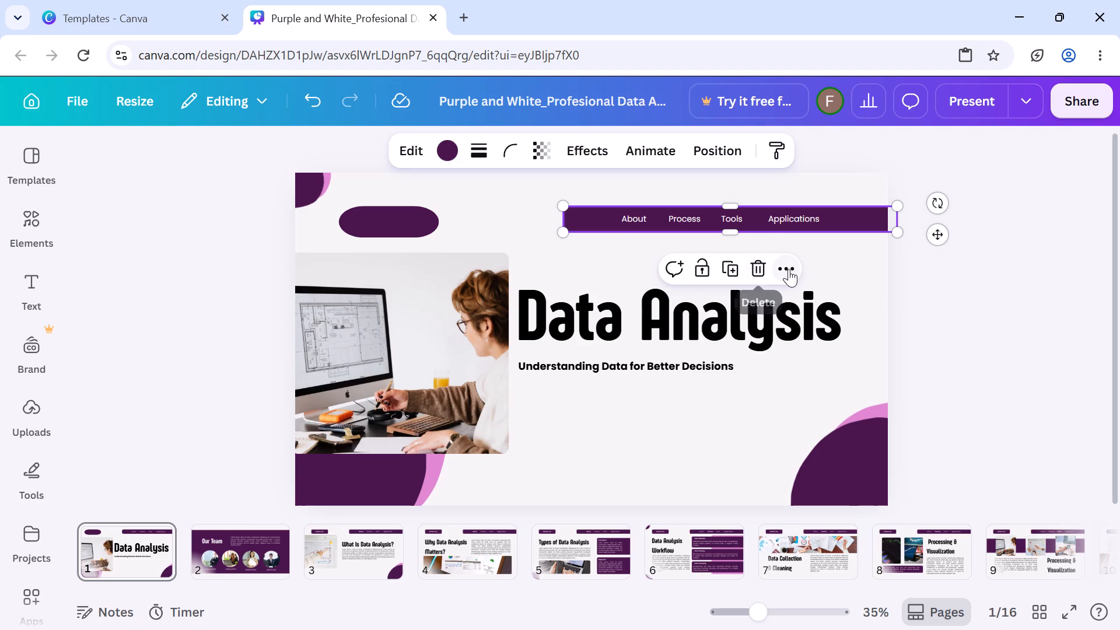
pyautogui.click(789, 269)
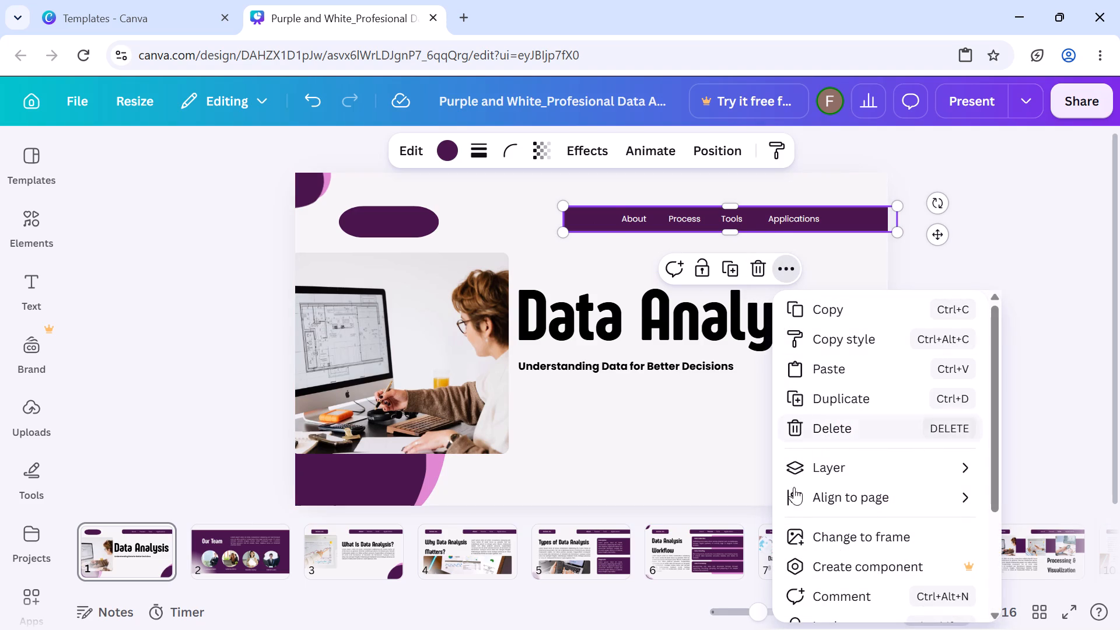
pyautogui.click(832, 535)
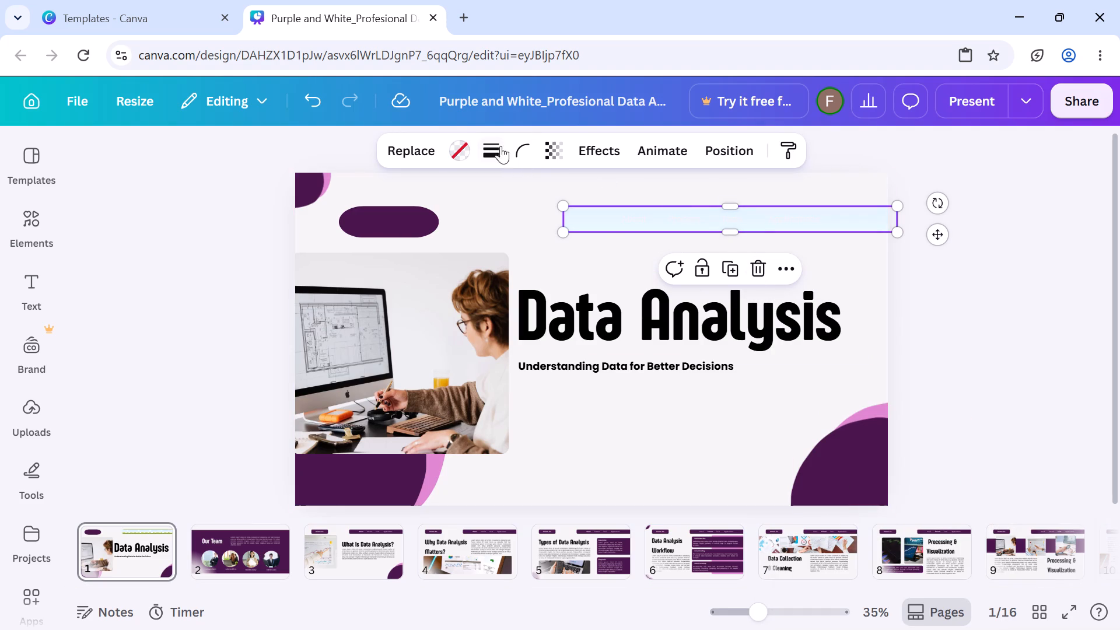
pyautogui.click(462, 148)
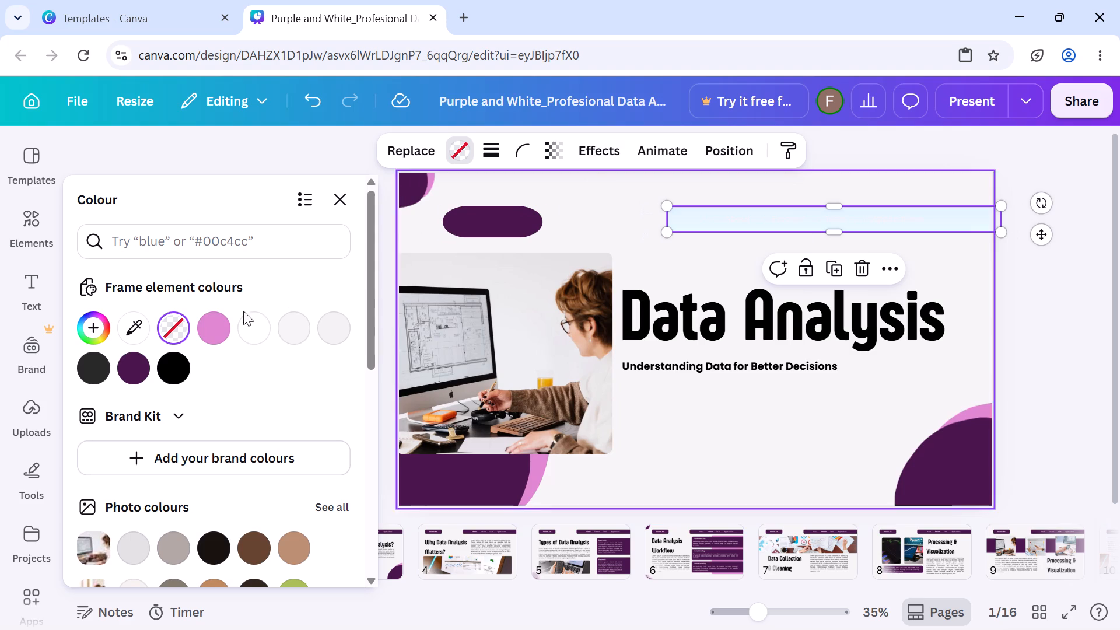
pyautogui.click(114, 362)
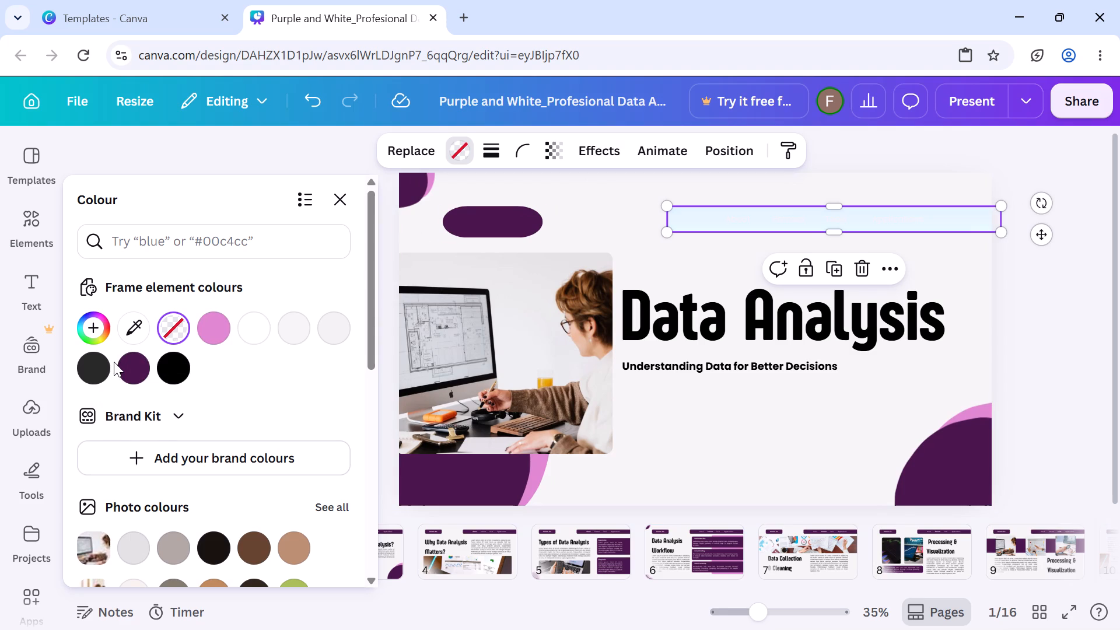
pyautogui.click(119, 362)
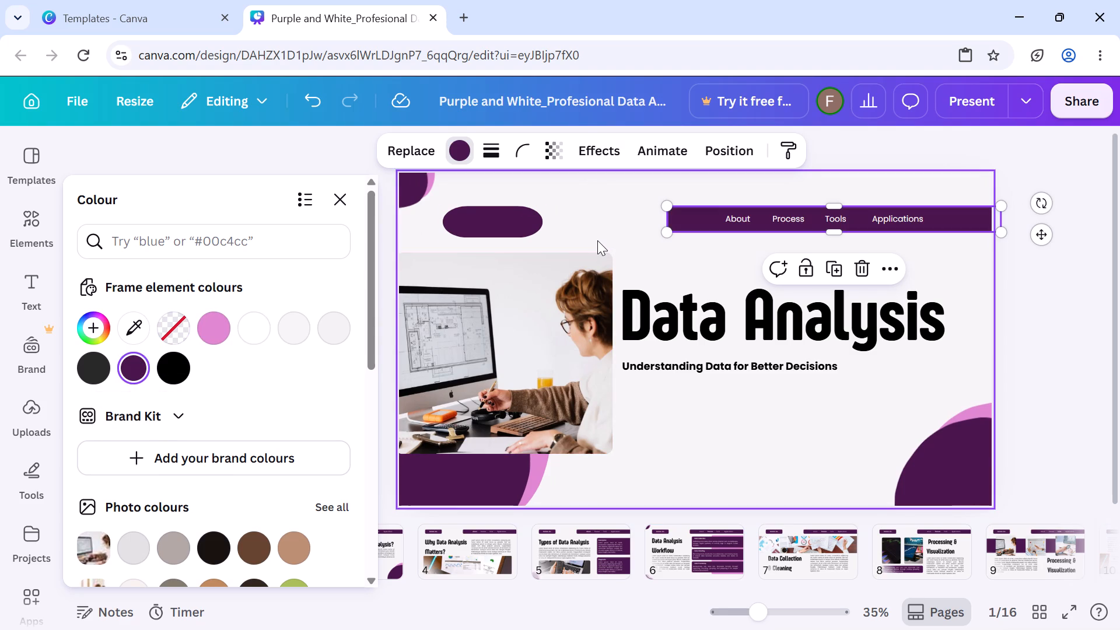
pyautogui.click(597, 240)
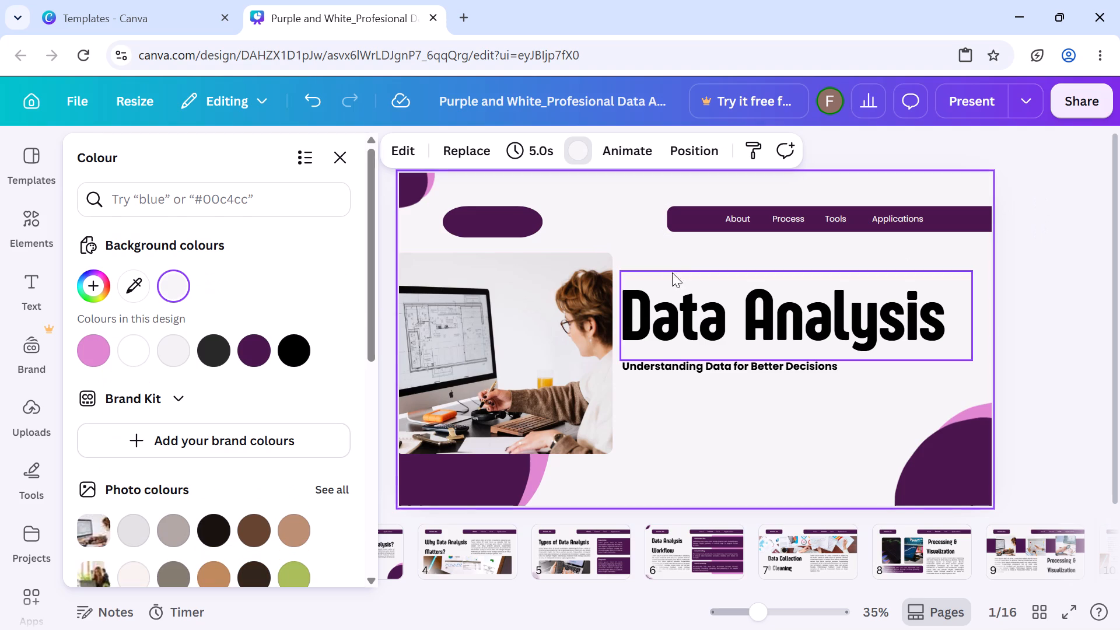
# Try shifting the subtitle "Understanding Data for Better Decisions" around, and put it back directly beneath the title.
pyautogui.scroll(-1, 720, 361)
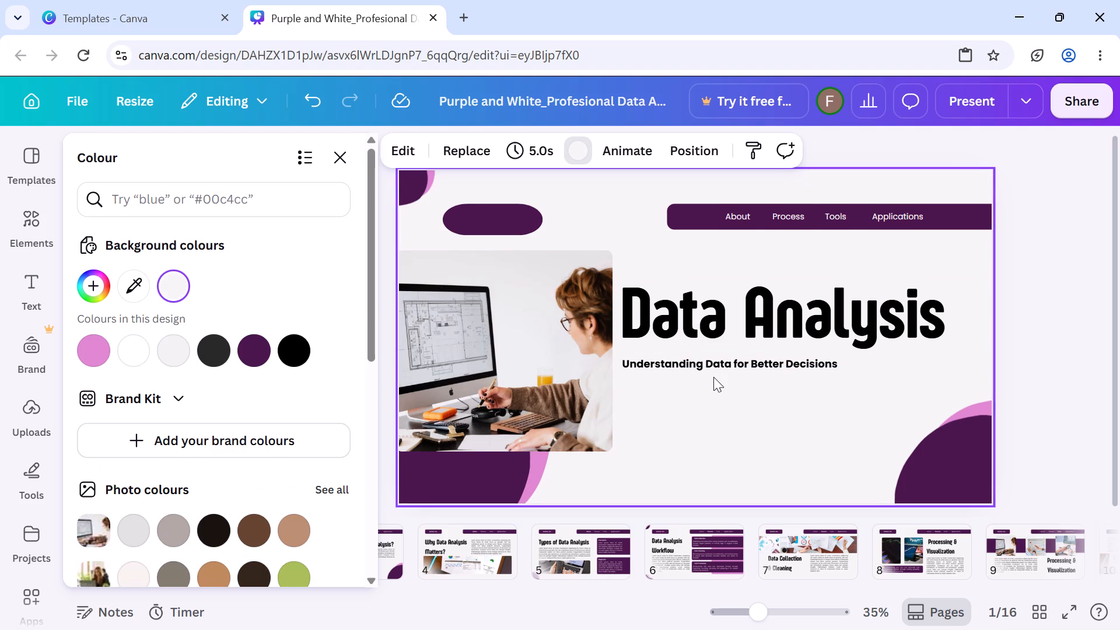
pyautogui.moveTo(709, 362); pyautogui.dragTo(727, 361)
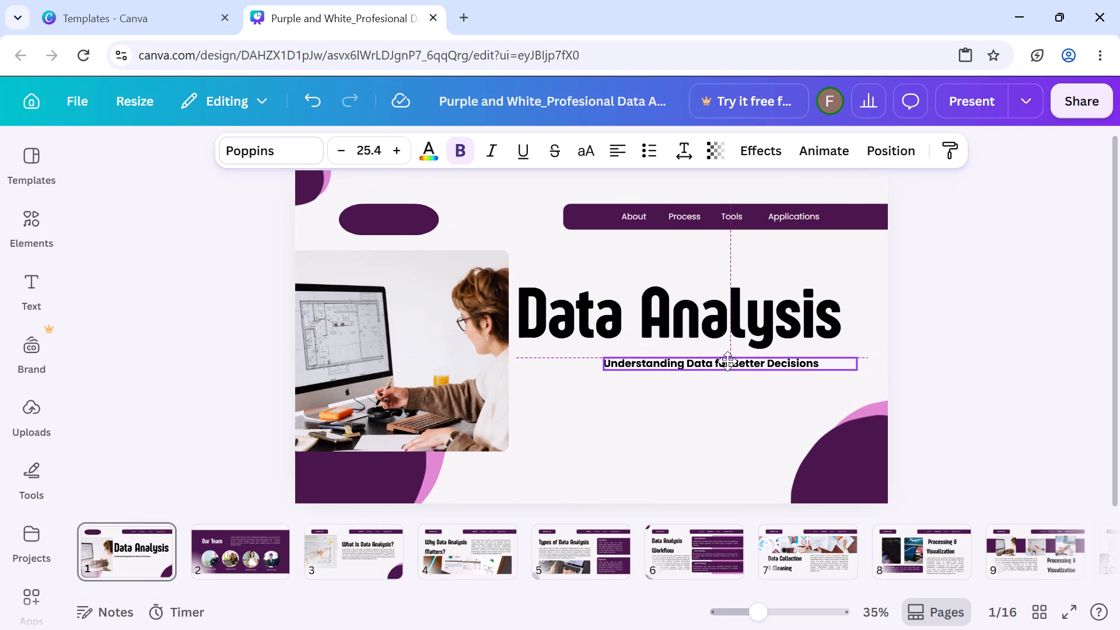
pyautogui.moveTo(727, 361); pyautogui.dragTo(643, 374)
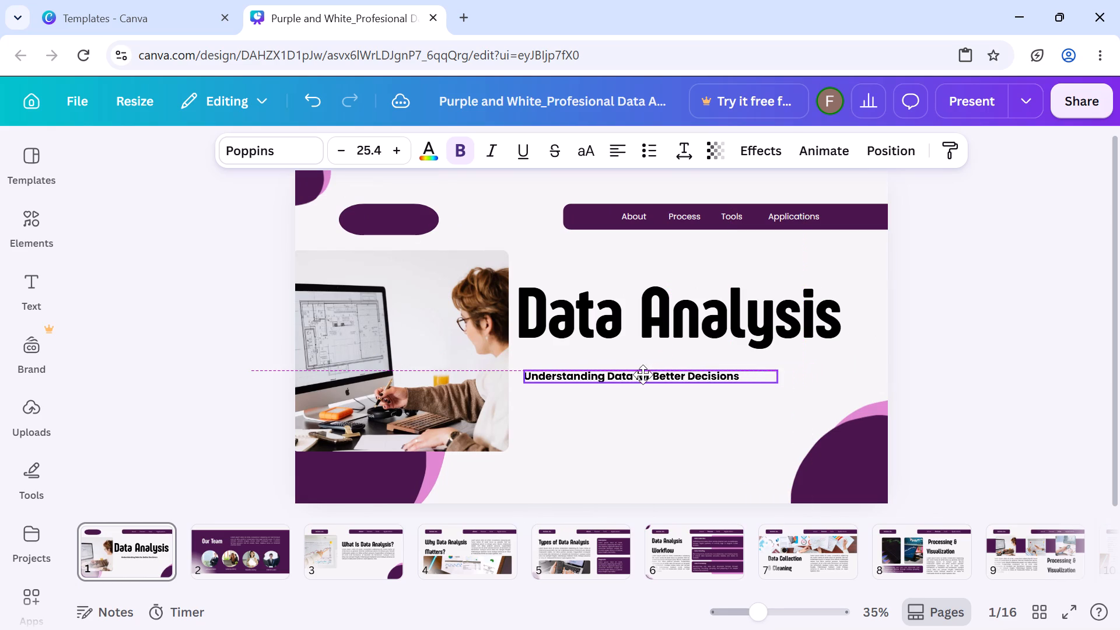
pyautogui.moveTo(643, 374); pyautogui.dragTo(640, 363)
# Scale the "Data Analysis" title down to font size 68.8 and widen its text box so it fits on one line.
pyautogui.click(542, 302)
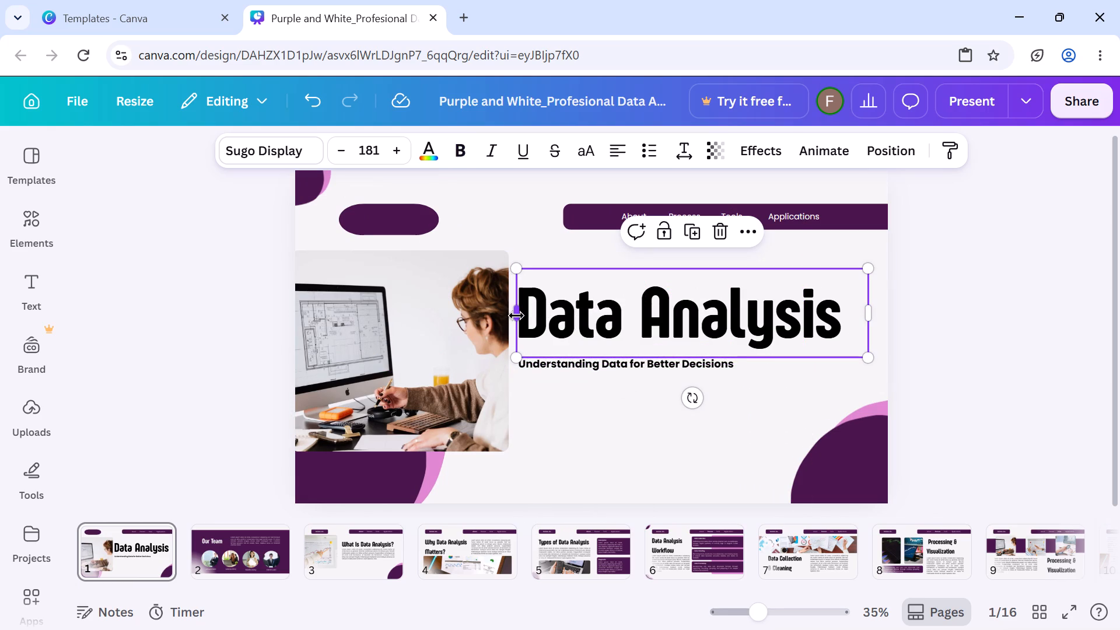
pyautogui.moveTo(516, 316); pyautogui.dragTo(547, 313)
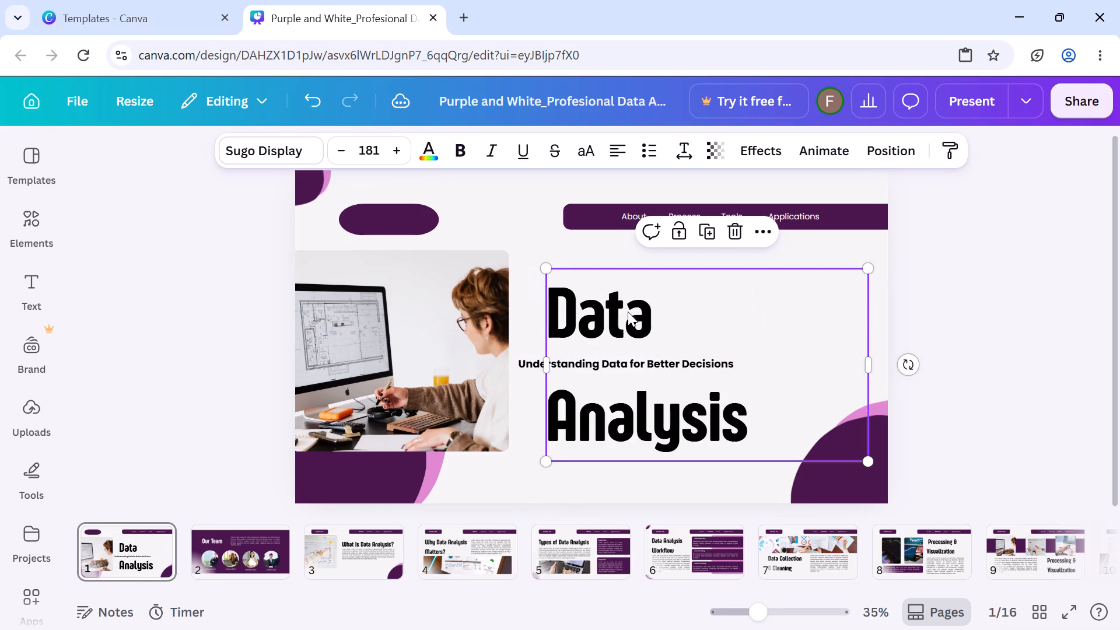
pyautogui.moveTo(869, 468); pyautogui.dragTo(689, 320)
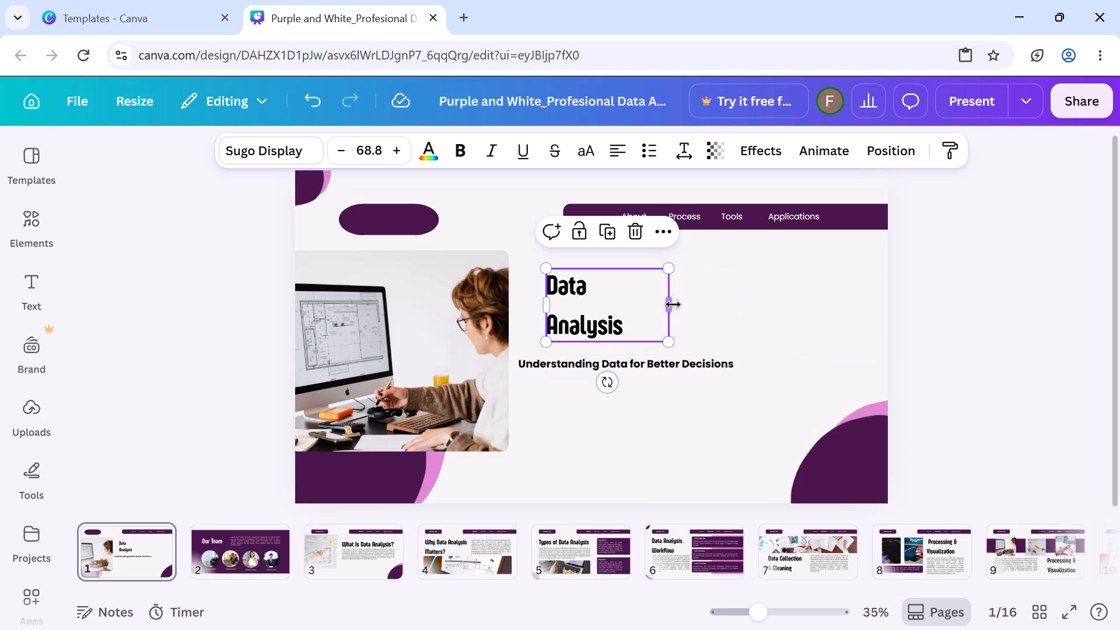
pyautogui.moveTo(668, 302); pyautogui.dragTo(673, 303)
pyautogui.moveTo(673, 303); pyautogui.dragTo(675, 303)
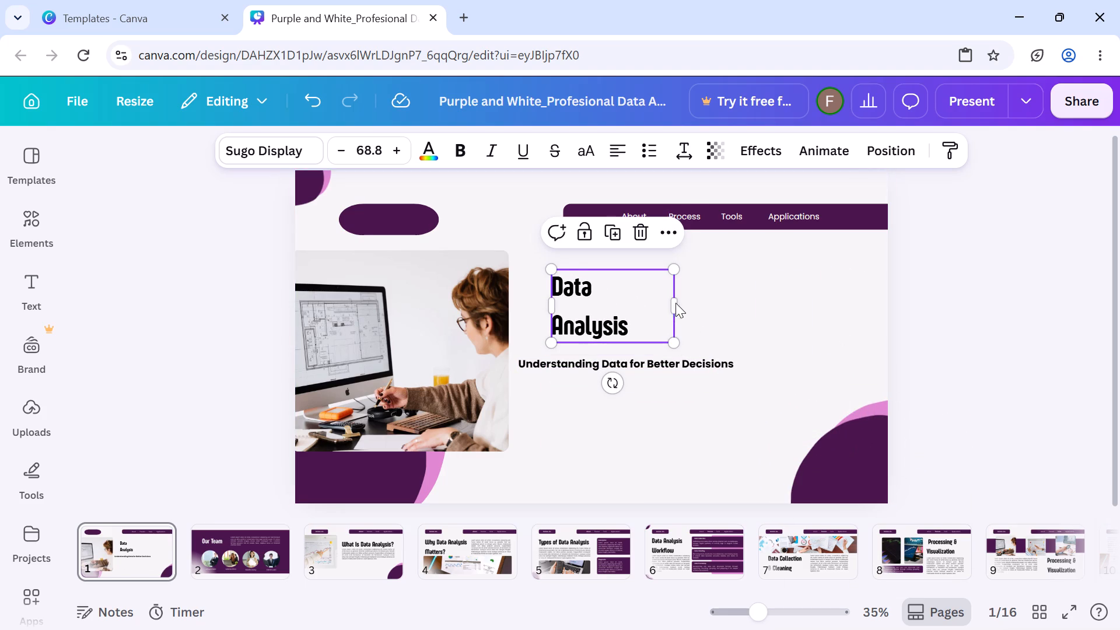
pyautogui.moveTo(675, 303); pyautogui.dragTo(707, 306)
pyautogui.moveTo(707, 306); pyautogui.dragTo(762, 301)
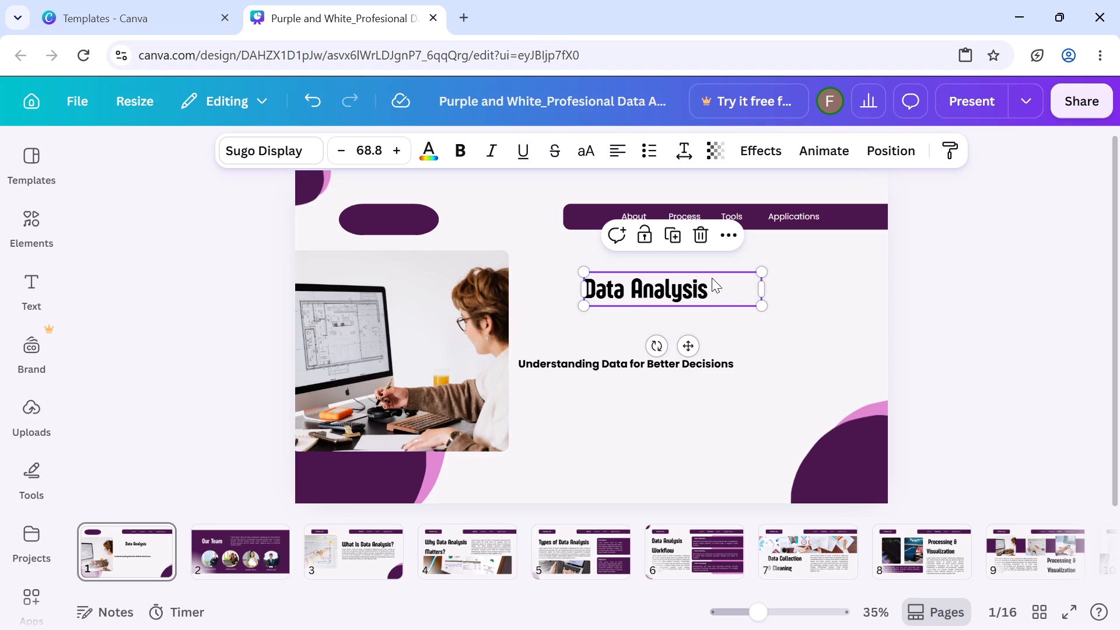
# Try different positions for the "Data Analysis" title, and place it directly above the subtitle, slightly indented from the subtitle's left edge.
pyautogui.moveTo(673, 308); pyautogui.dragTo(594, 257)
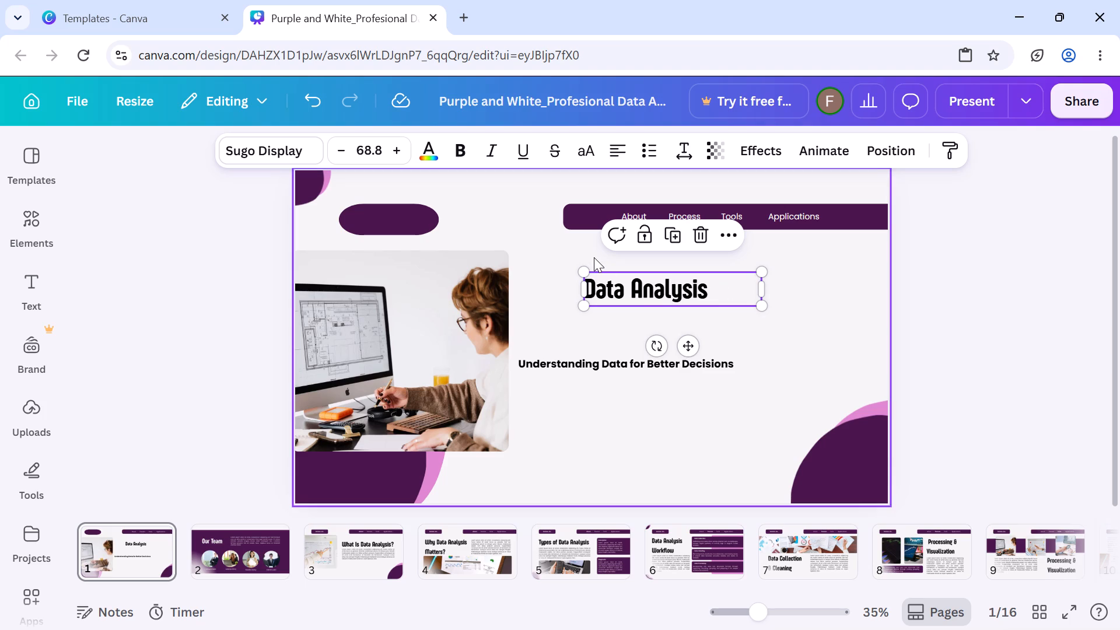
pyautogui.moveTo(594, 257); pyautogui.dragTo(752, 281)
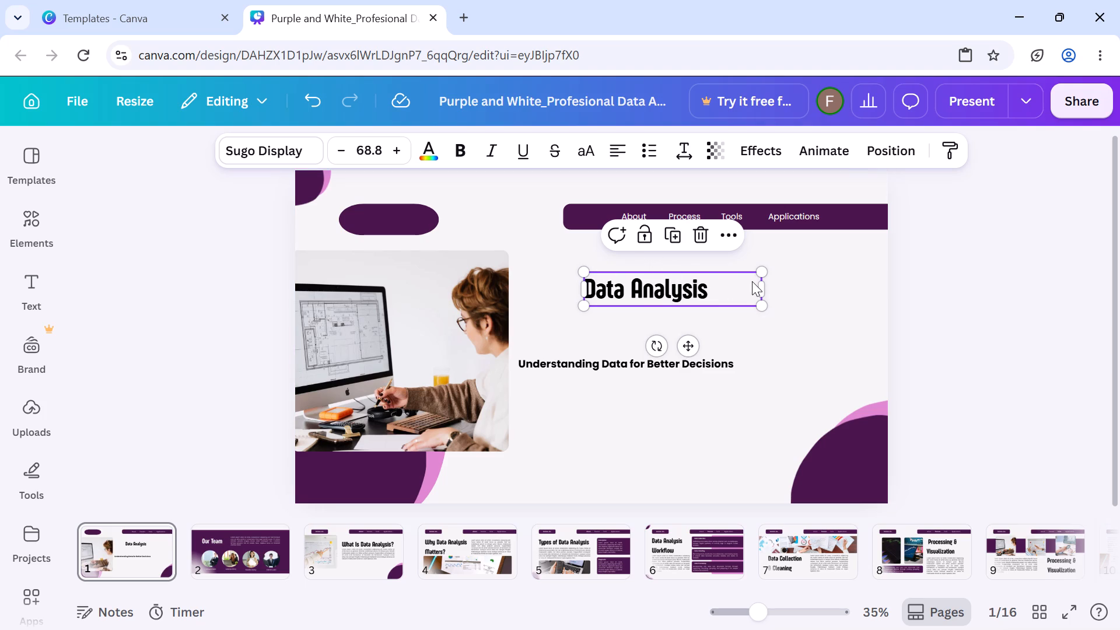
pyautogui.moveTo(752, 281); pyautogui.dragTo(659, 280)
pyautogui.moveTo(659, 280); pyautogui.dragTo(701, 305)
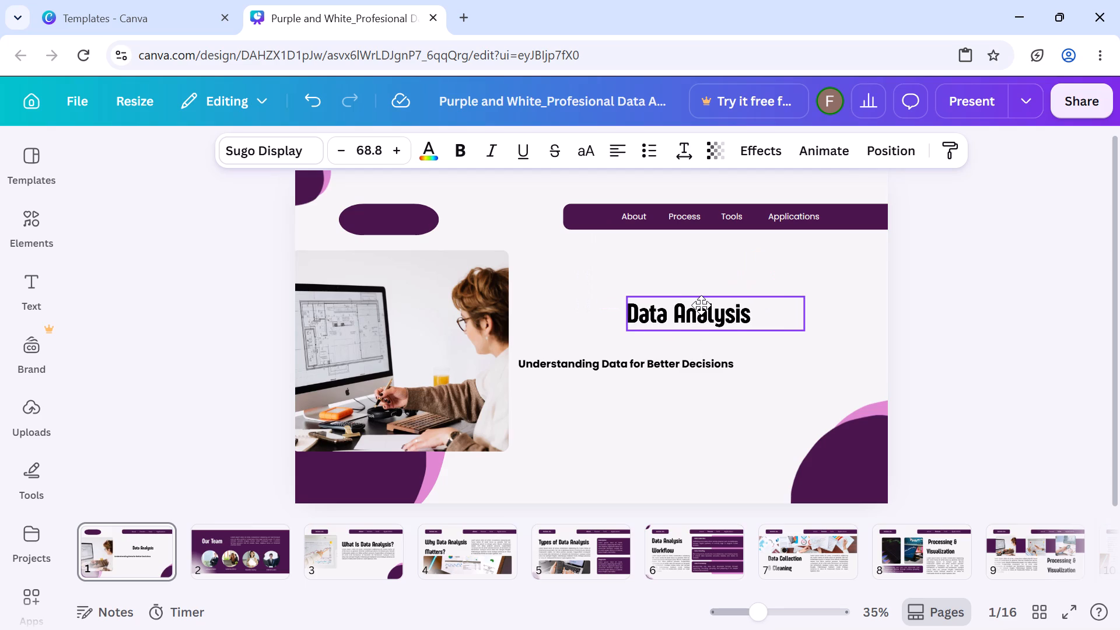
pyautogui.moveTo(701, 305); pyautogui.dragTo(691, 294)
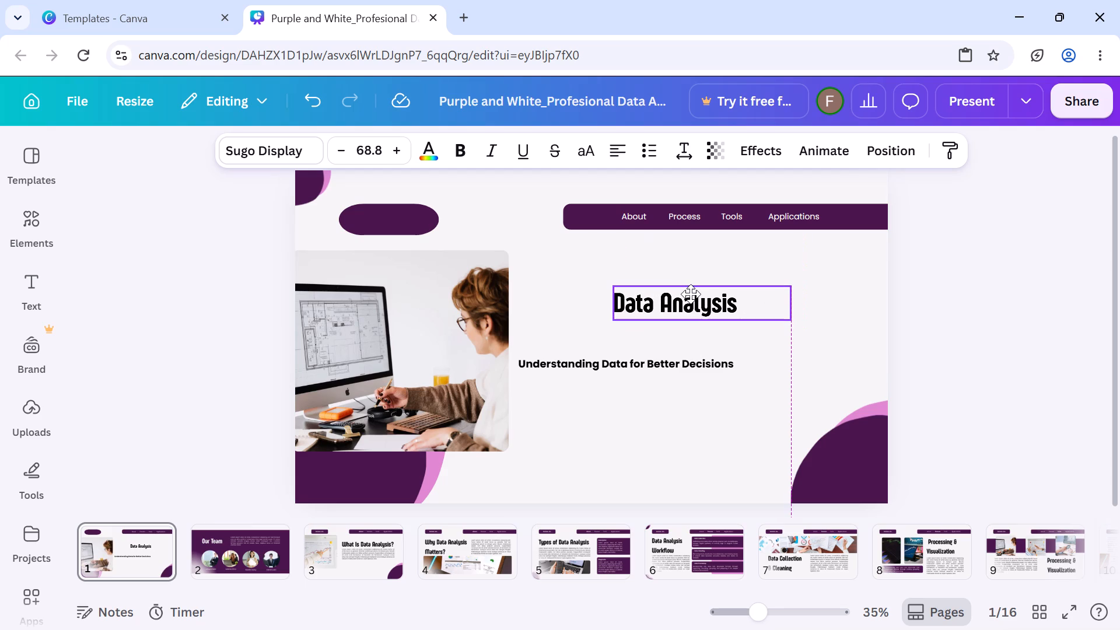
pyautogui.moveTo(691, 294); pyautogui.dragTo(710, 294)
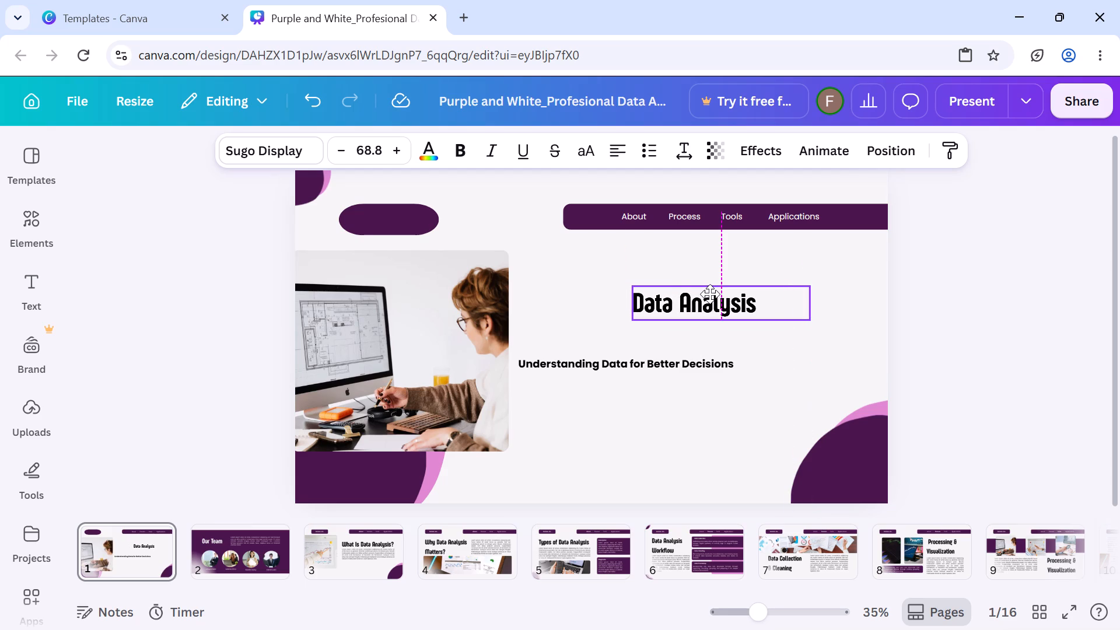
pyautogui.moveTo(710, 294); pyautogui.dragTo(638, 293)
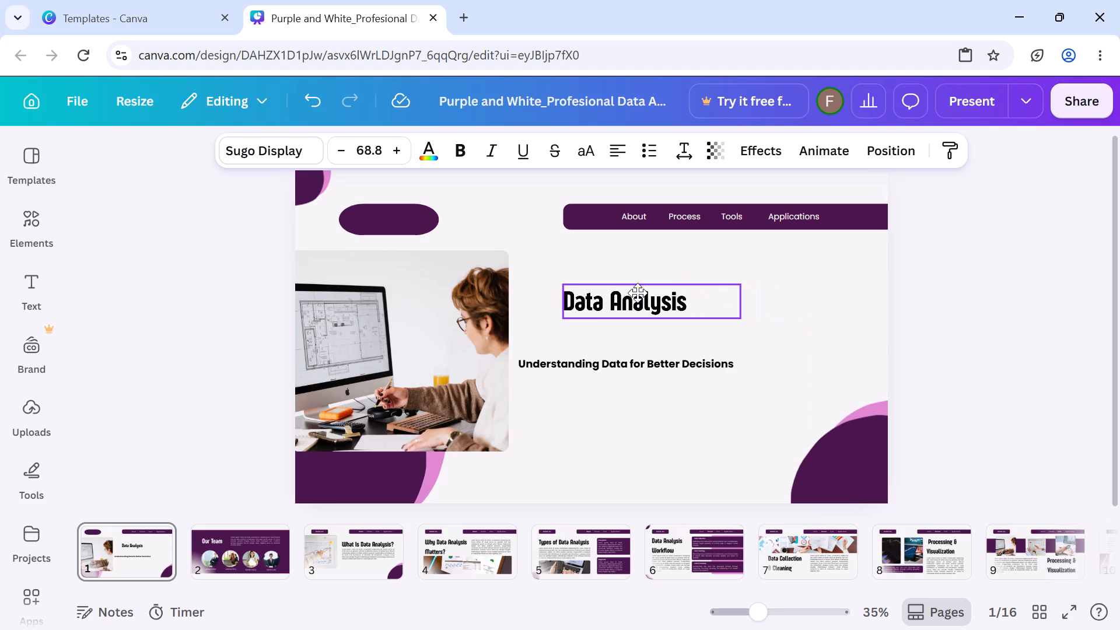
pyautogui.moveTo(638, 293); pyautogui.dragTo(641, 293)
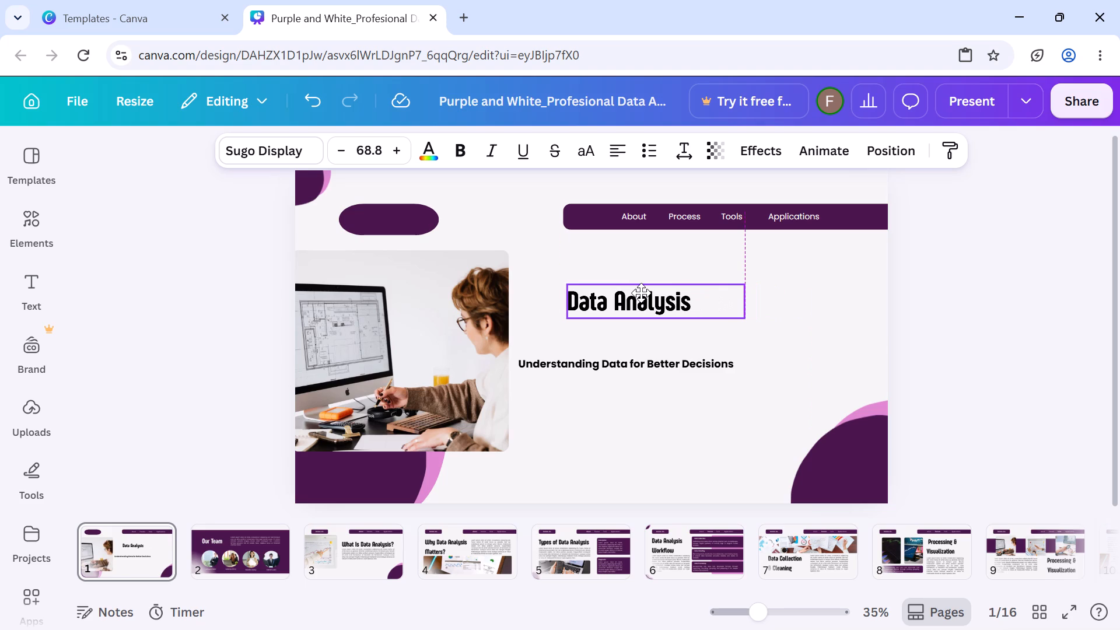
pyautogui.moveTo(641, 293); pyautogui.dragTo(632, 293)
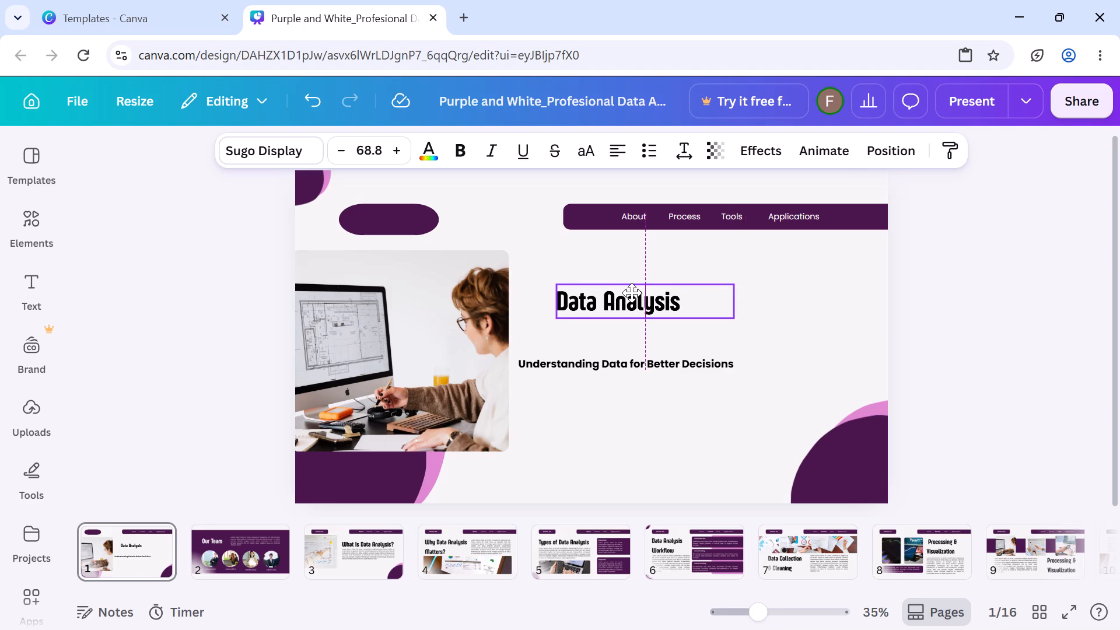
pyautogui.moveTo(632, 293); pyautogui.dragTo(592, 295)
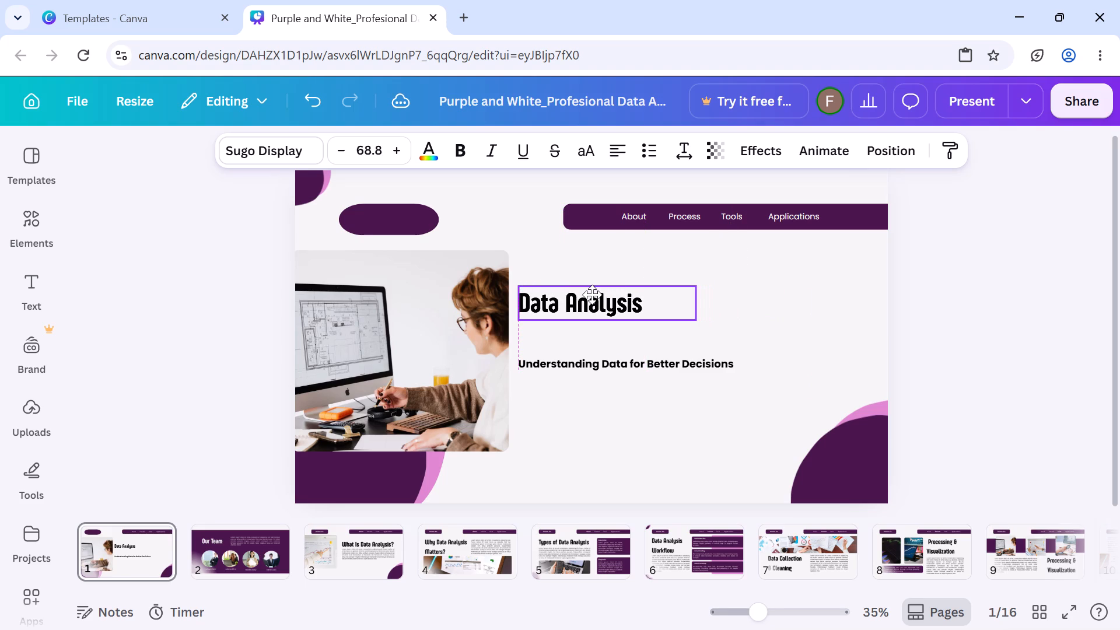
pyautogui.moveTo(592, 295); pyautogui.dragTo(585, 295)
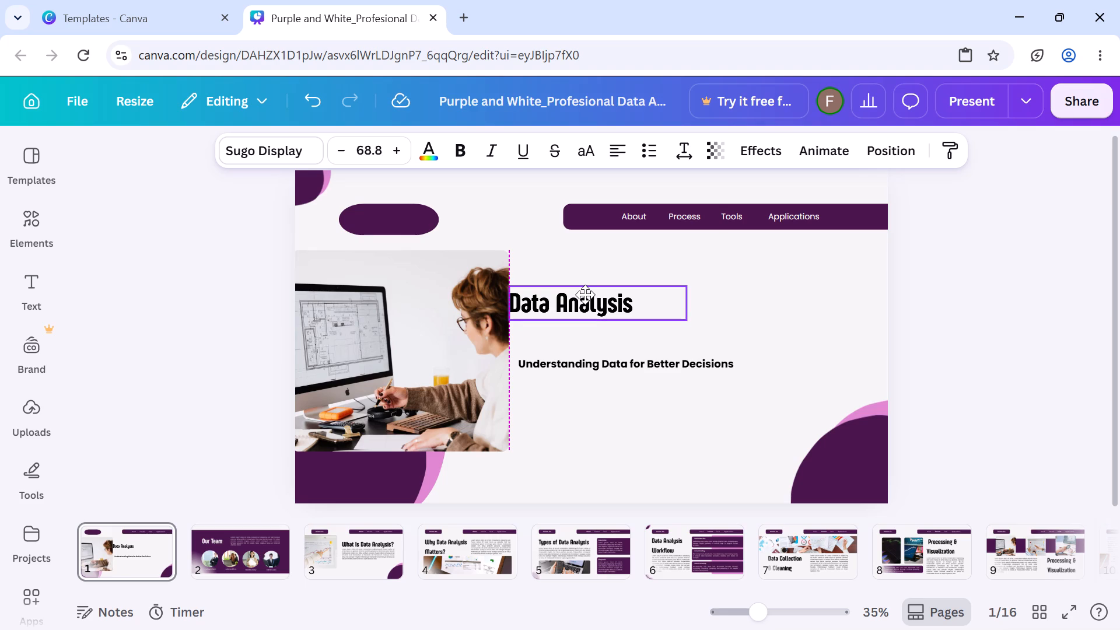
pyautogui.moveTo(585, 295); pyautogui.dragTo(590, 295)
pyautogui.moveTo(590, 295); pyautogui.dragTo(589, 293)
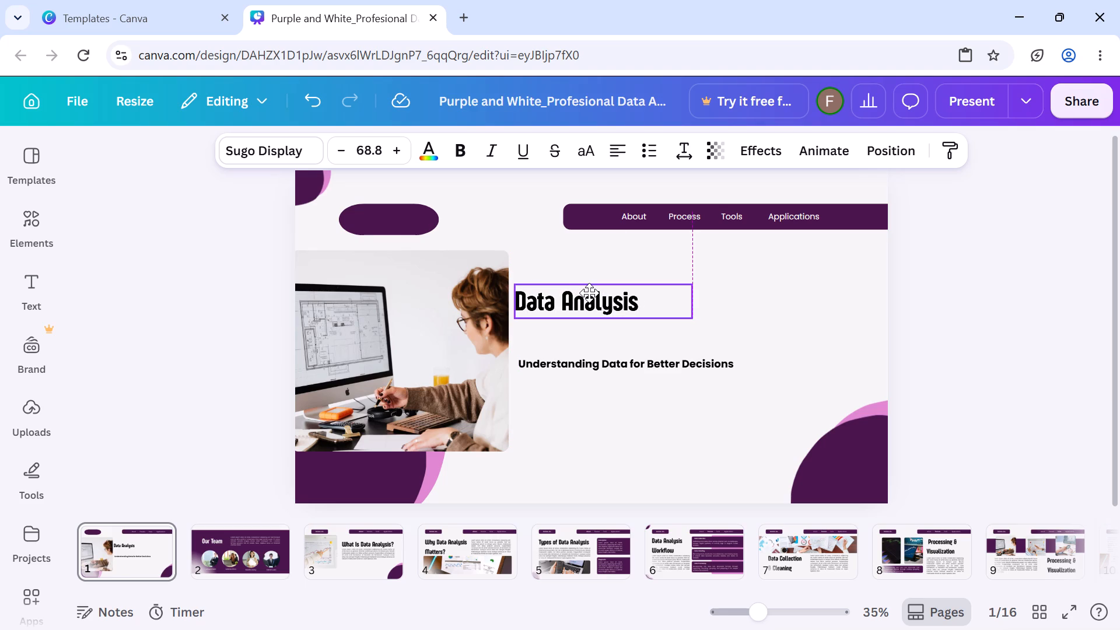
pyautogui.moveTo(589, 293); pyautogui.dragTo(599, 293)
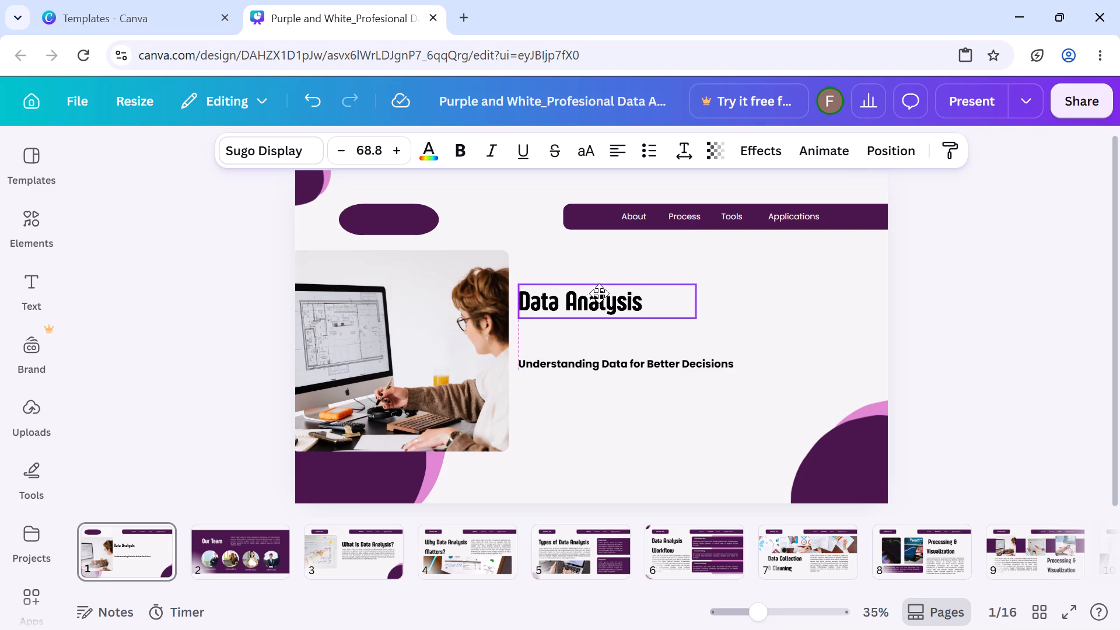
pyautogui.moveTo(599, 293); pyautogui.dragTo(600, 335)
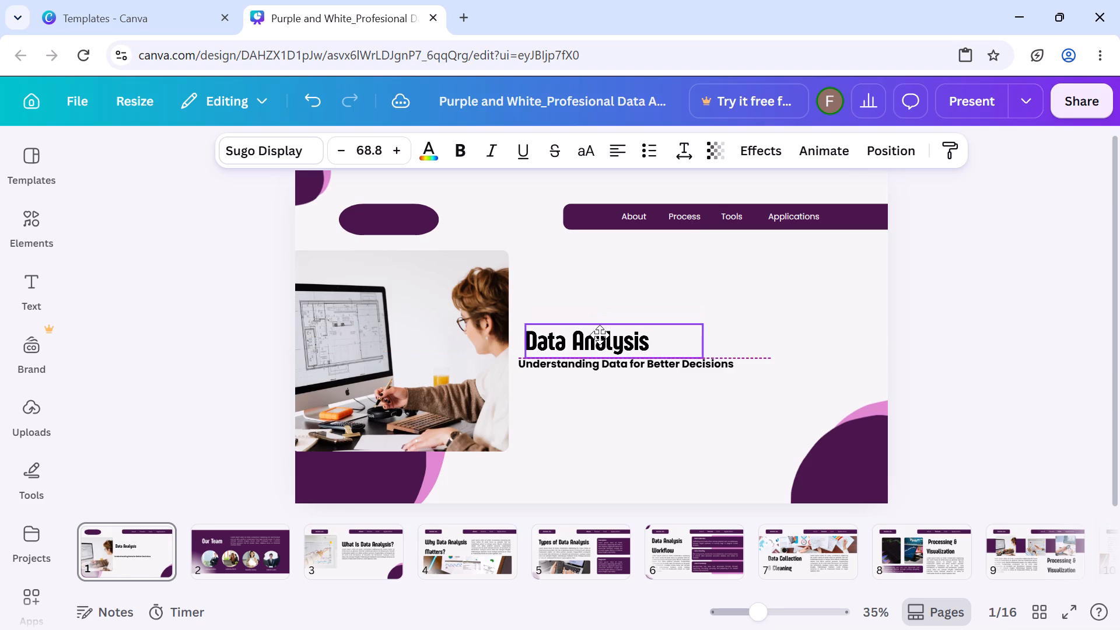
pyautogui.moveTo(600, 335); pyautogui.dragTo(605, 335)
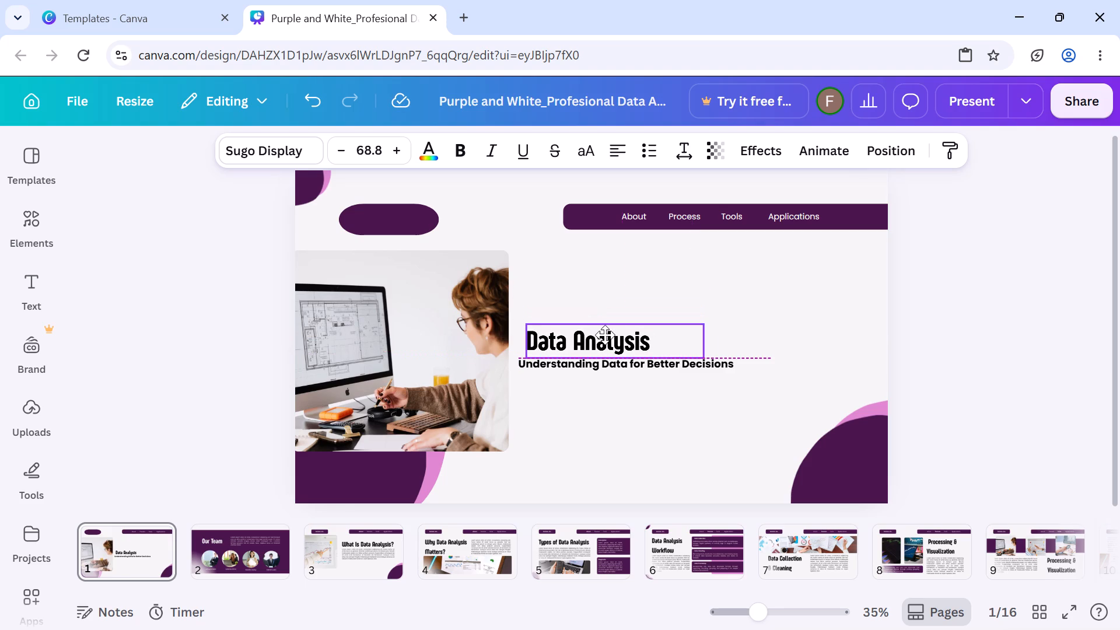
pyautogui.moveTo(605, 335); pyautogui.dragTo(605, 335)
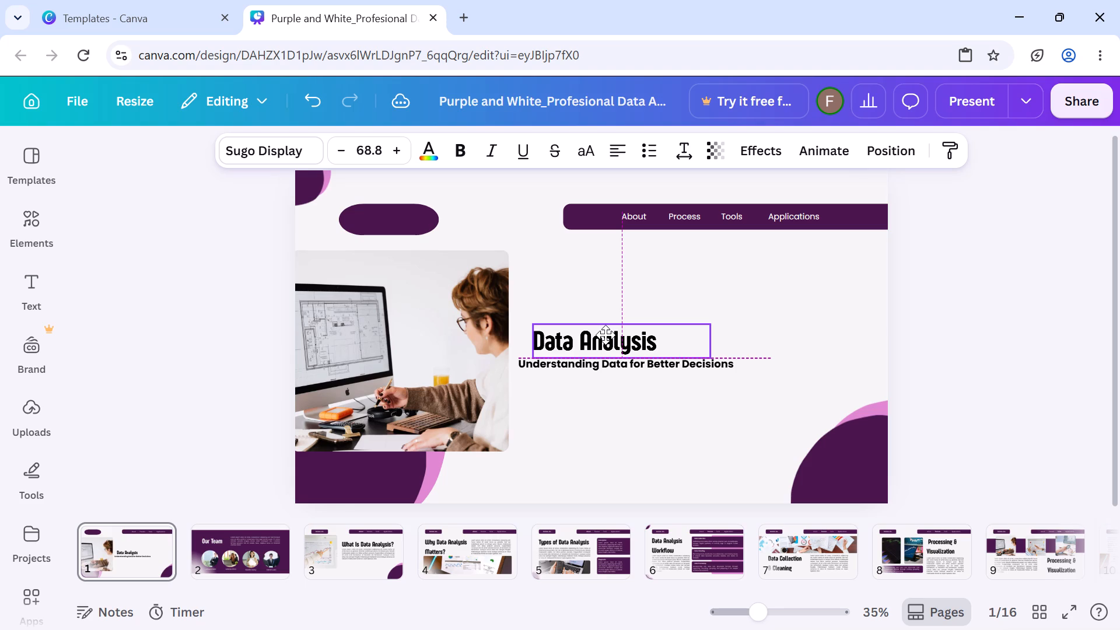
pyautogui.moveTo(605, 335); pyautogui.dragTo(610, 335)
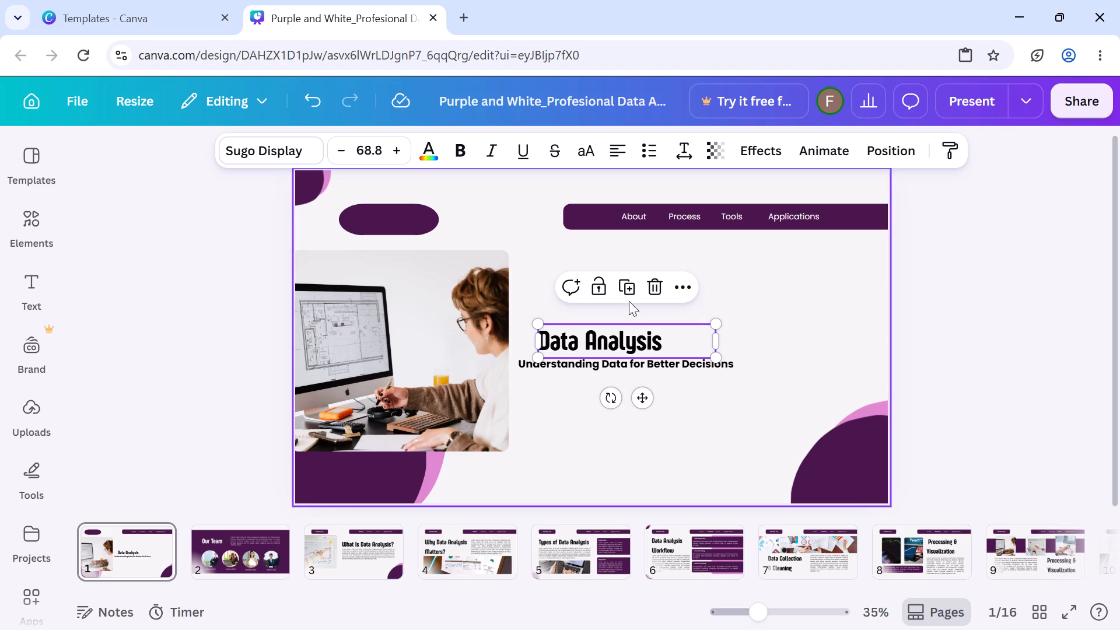
# Move the "Data Analysis" title close beside the photo, roughly level with the subtitle's left edge and with a gap above the subtitle.
pyautogui.moveTo(581, 342); pyautogui.dragTo(635, 313)
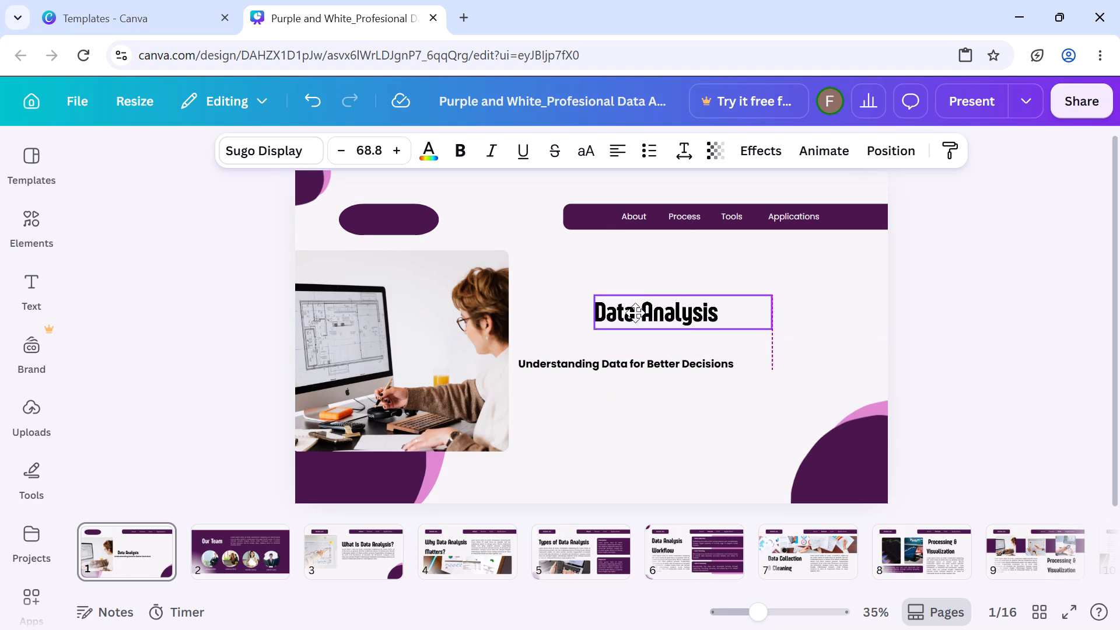
pyautogui.moveTo(635, 313); pyautogui.dragTo(597, 330)
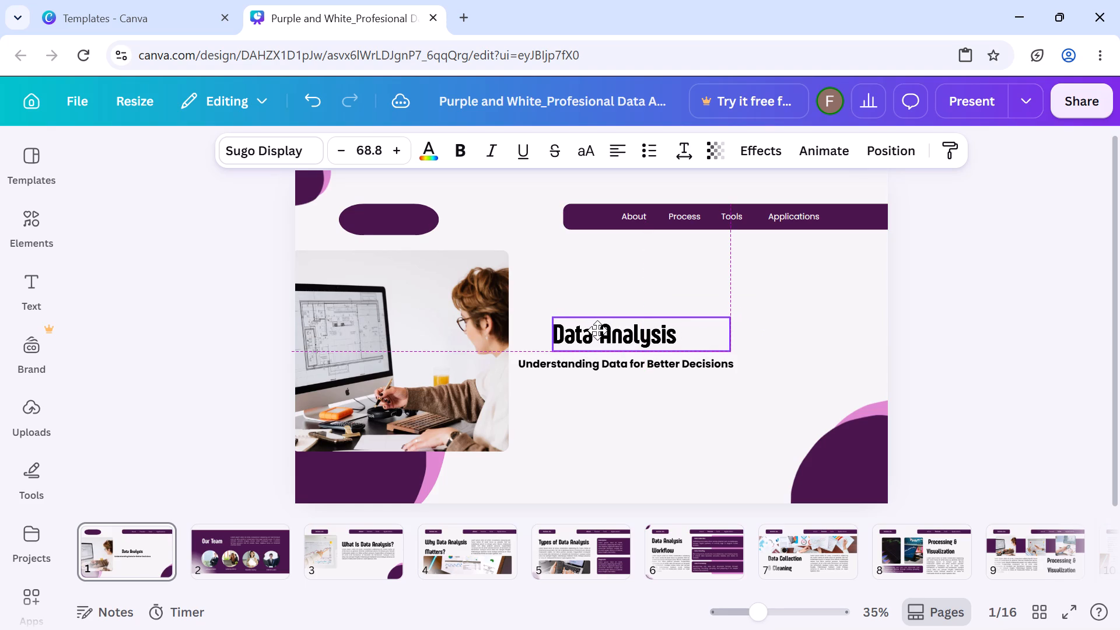
pyautogui.moveTo(597, 330); pyautogui.dragTo(559, 306)
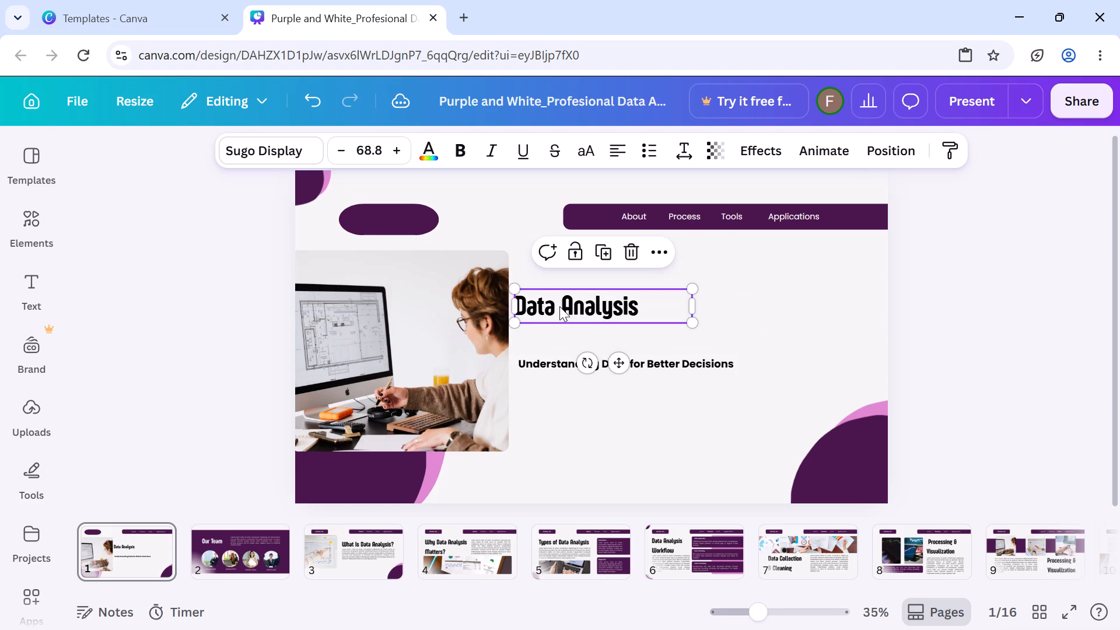
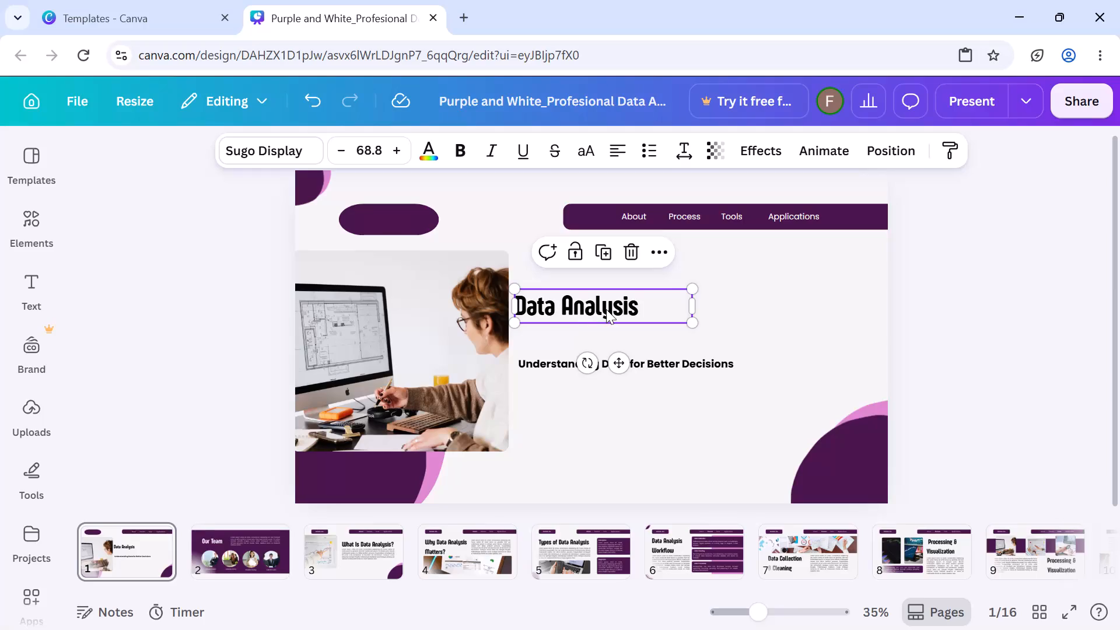
# Move the "Data Analysis" title up beside the upper part of the photo and enlarge it to font size 132.
pyautogui.moveTo(606, 309); pyautogui.dragTo(678, 316)
pyautogui.moveTo(678, 316); pyautogui.dragTo(609, 284)
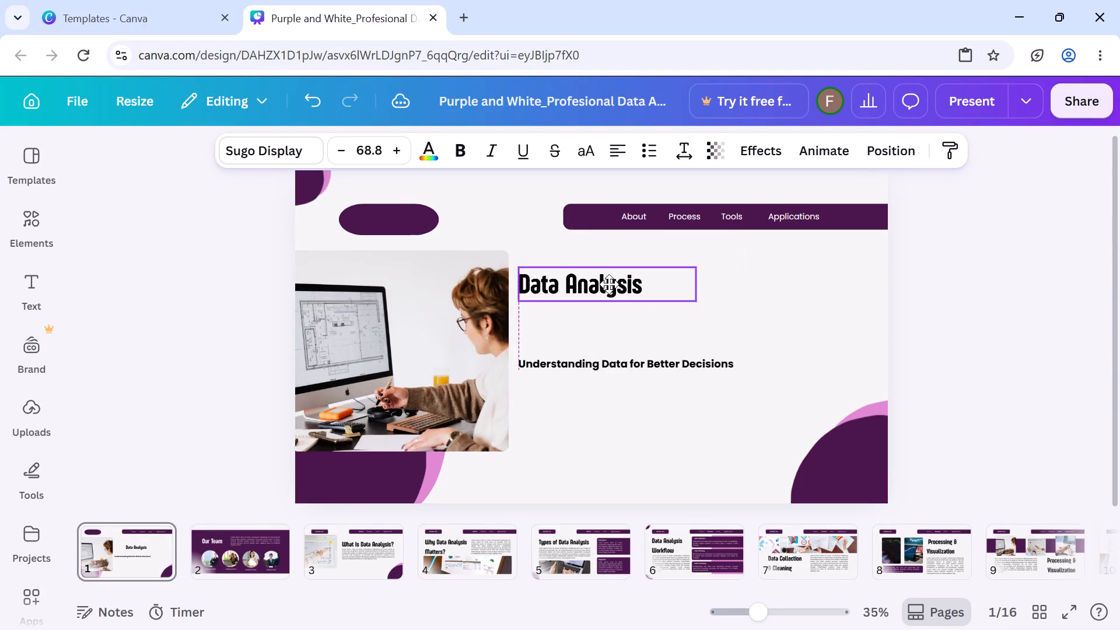
pyautogui.moveTo(609, 284); pyautogui.dragTo(599, 281)
pyautogui.moveTo(691, 290); pyautogui.dragTo(719, 300)
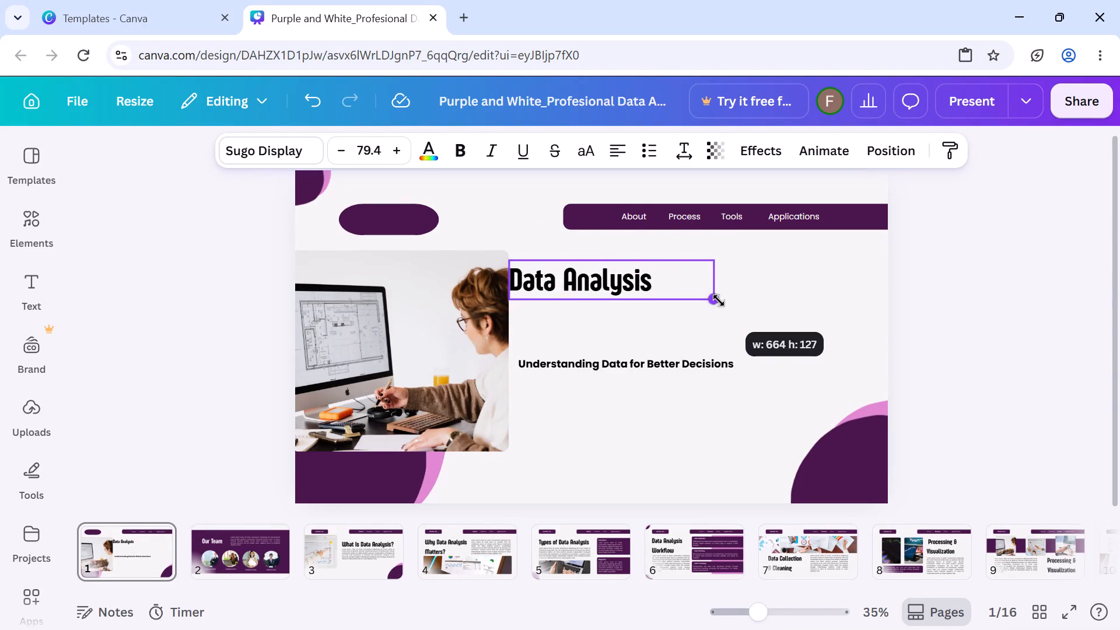
pyautogui.moveTo(719, 300); pyautogui.dragTo(854, 318)
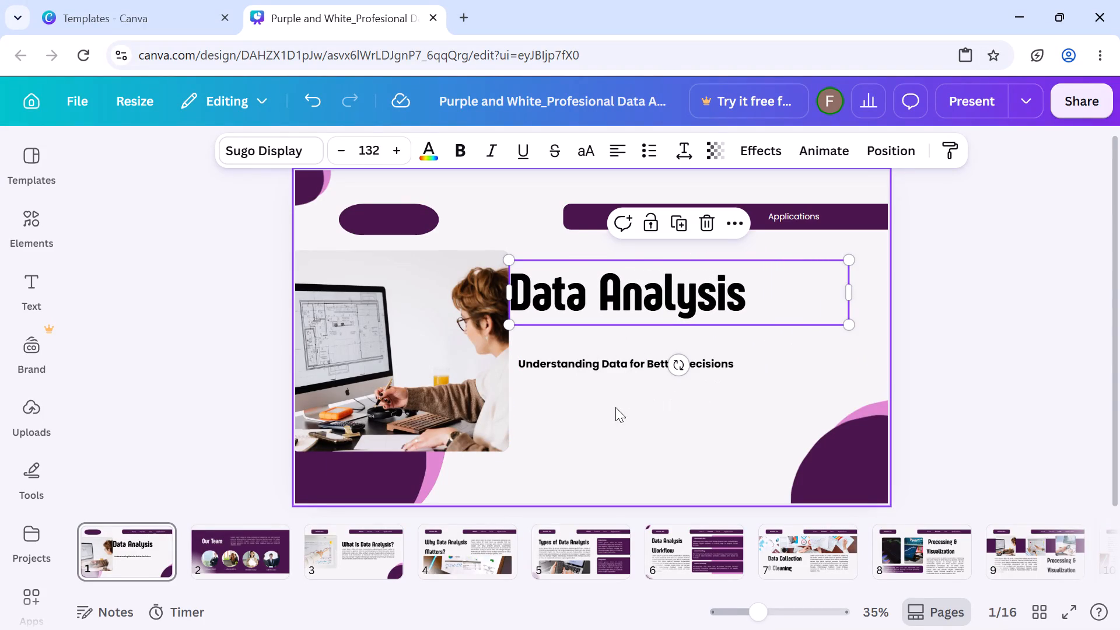
# Wrap the subtitle onto three lines in a narrower text box, enlarge it to font size 62.1, and place it directly beneath the title.
pyautogui.click(614, 367)
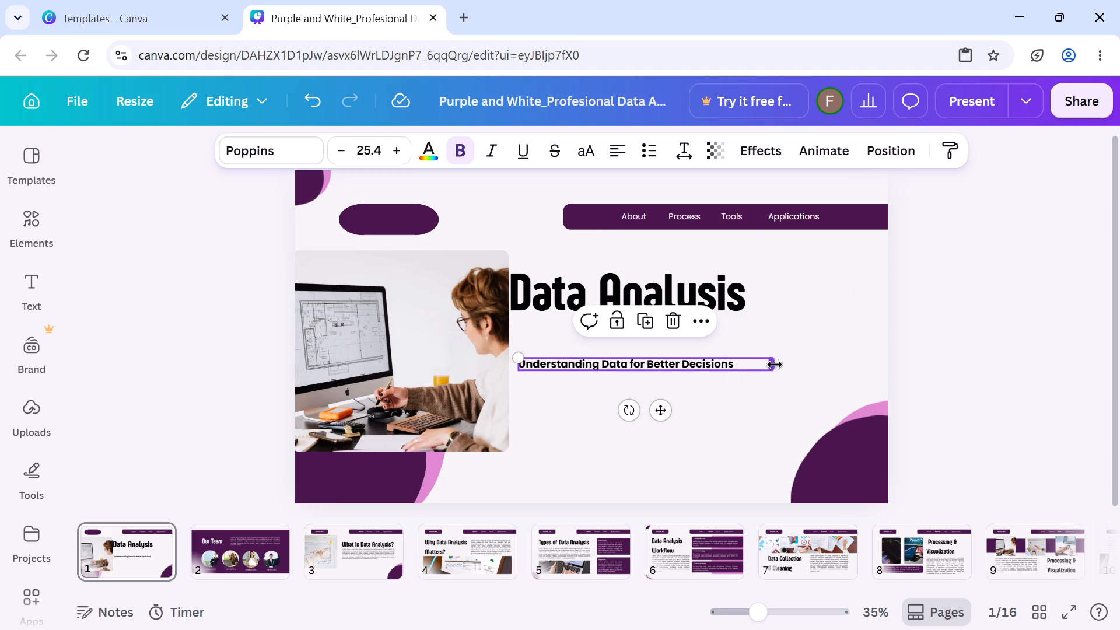
pyautogui.moveTo(775, 365); pyautogui.dragTo(668, 391)
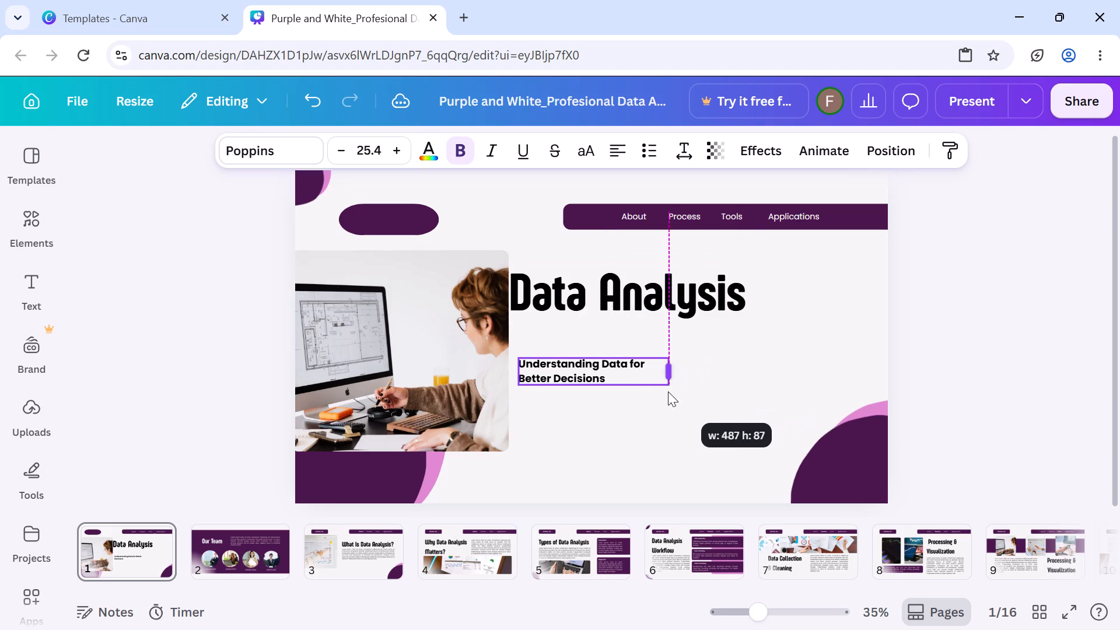
pyautogui.moveTo(668, 391); pyautogui.dragTo(579, 391)
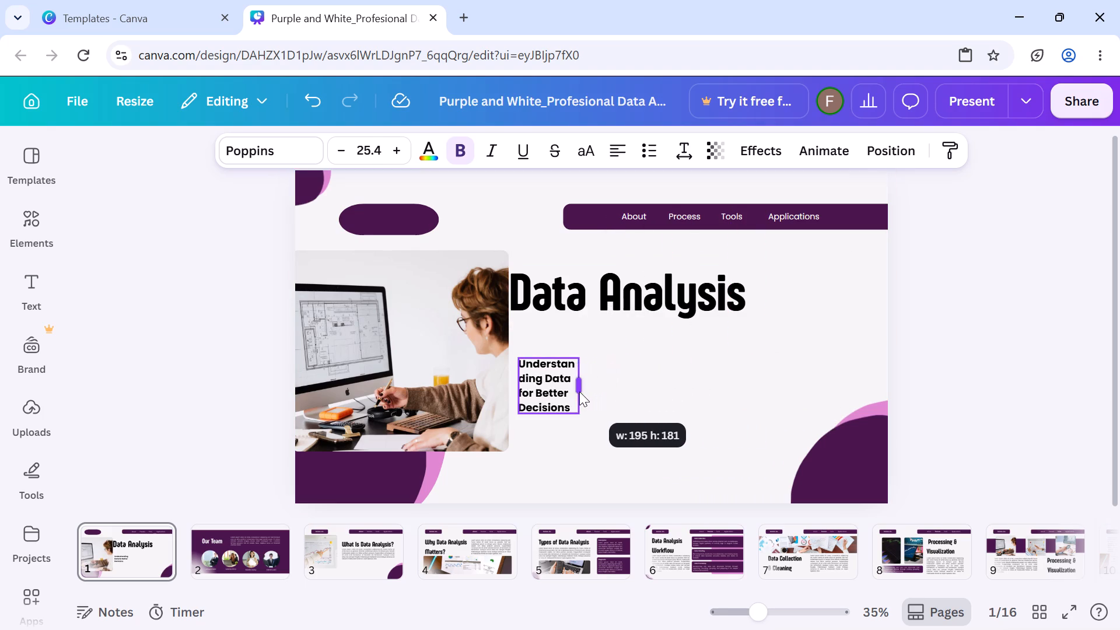
pyautogui.moveTo(579, 391); pyautogui.dragTo(601, 388)
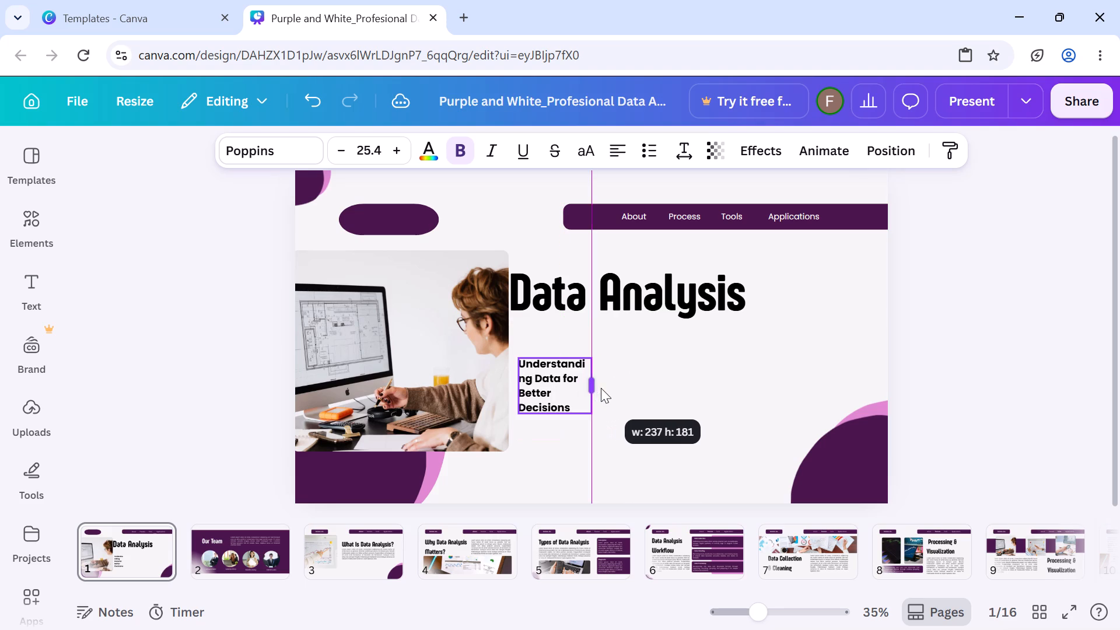
pyautogui.moveTo(601, 388); pyautogui.dragTo(604, 388)
pyautogui.moveTo(603, 400); pyautogui.dragTo(716, 474)
pyautogui.moveTo(653, 431); pyautogui.dragTo(660, 419)
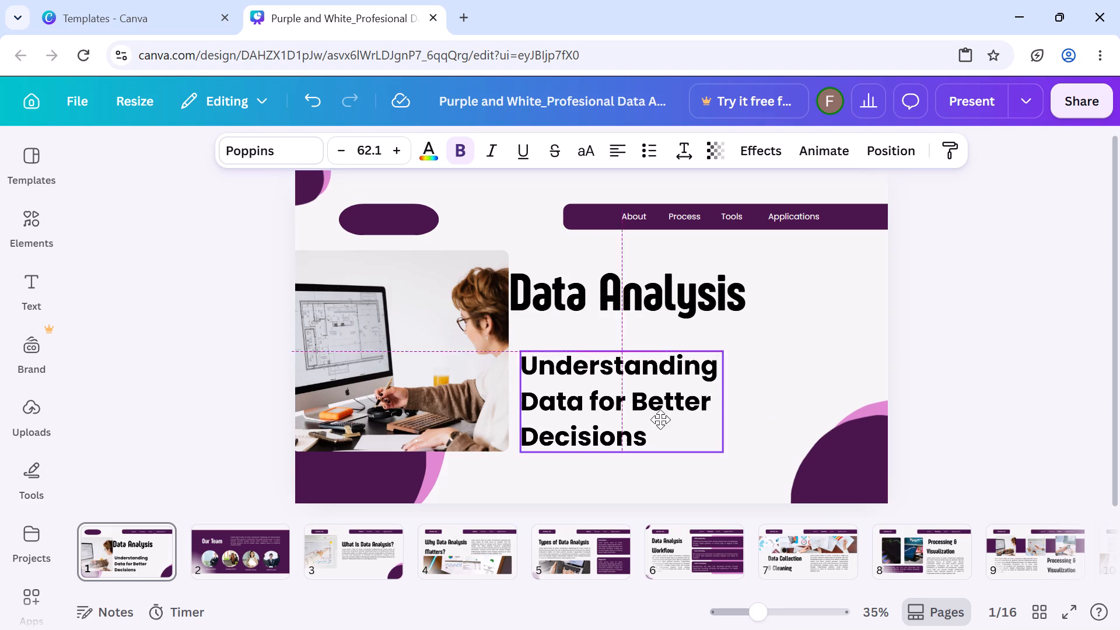
pyautogui.moveTo(660, 419); pyautogui.dragTo(647, 401)
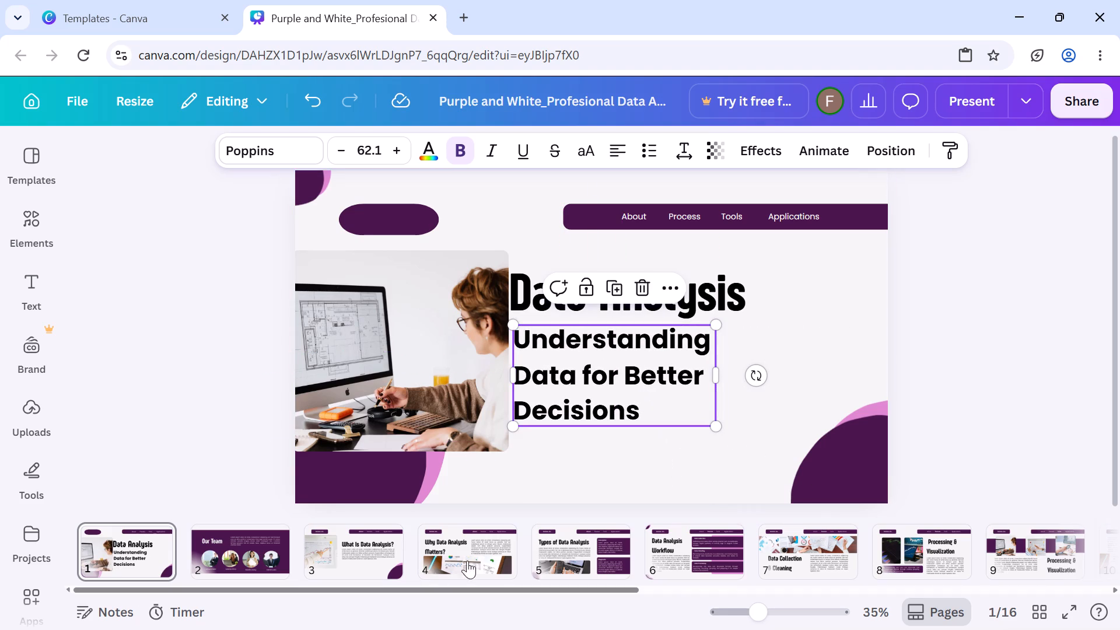
# On page 2, move the "Our Team" heading towards the upper-left corner of the purple panel.
pyautogui.click(239, 552)
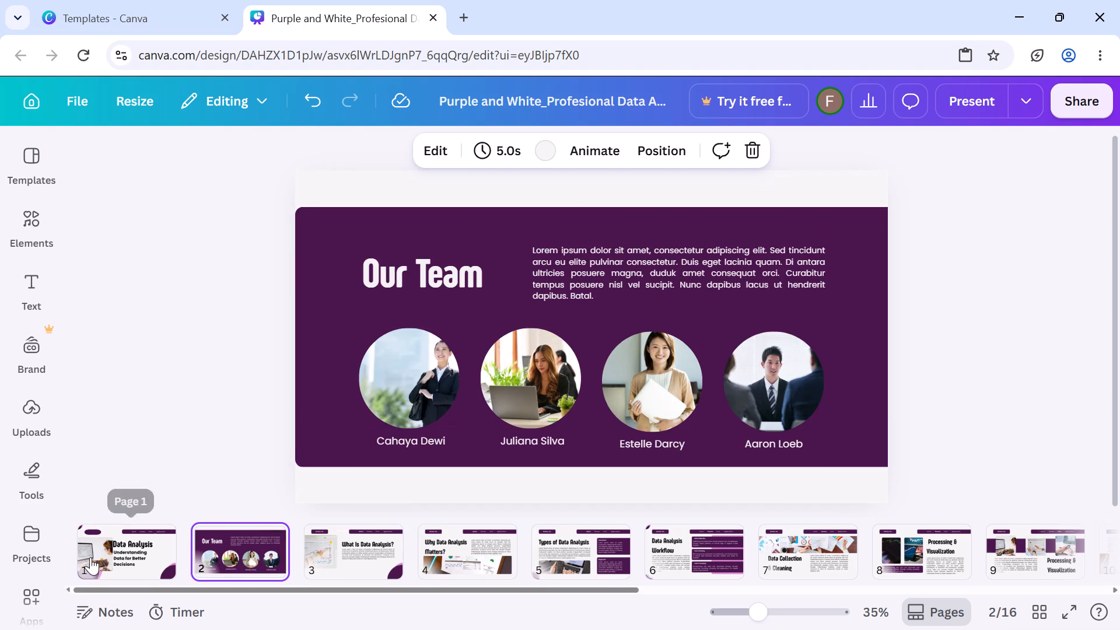
pyautogui.click(90, 558)
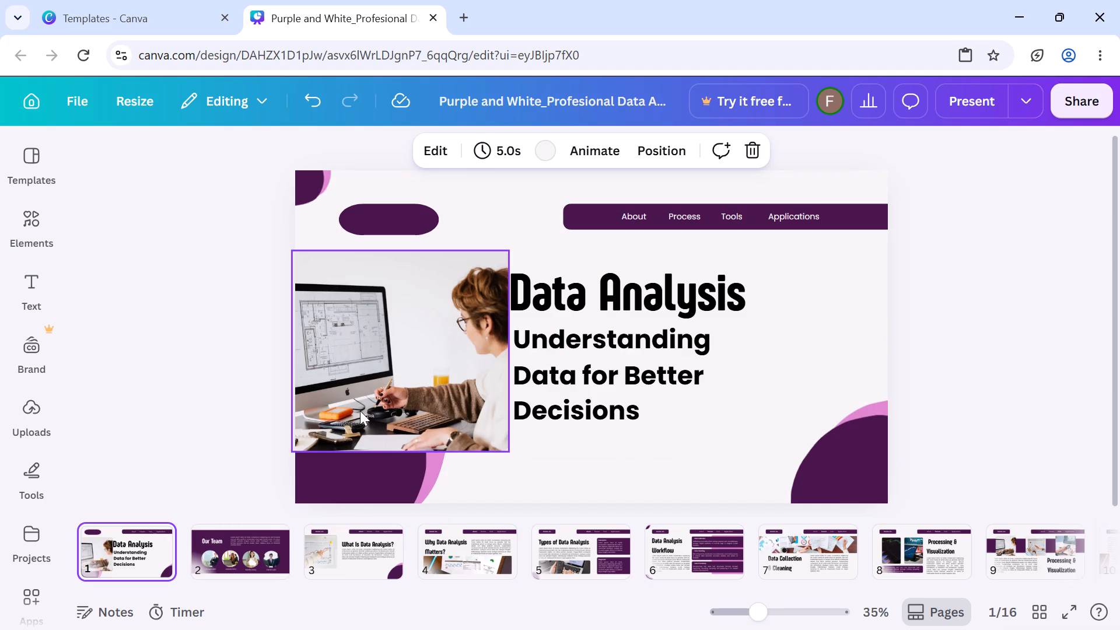
pyautogui.click(240, 526)
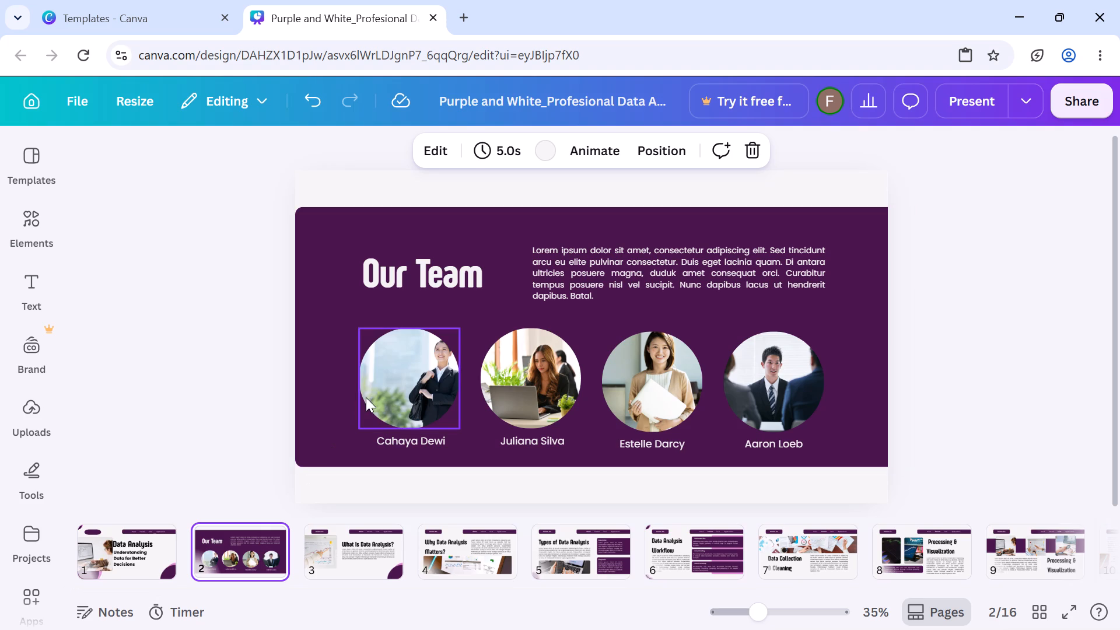
pyautogui.moveTo(409, 284); pyautogui.dragTo(374, 266)
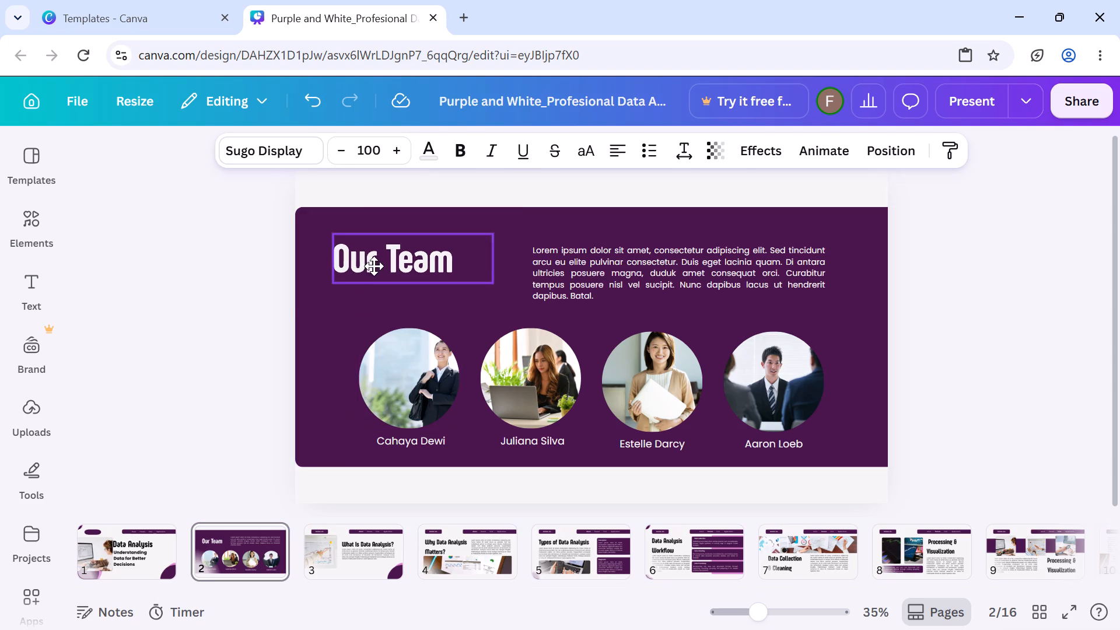
pyautogui.moveTo(374, 266); pyautogui.dragTo(364, 257)
# Move the placeholder paragraph close beside the "Our Team" heading, try wider box widths, and reduce it to font size 17.8 in a narrow six-line box.
pyautogui.click(548, 262)
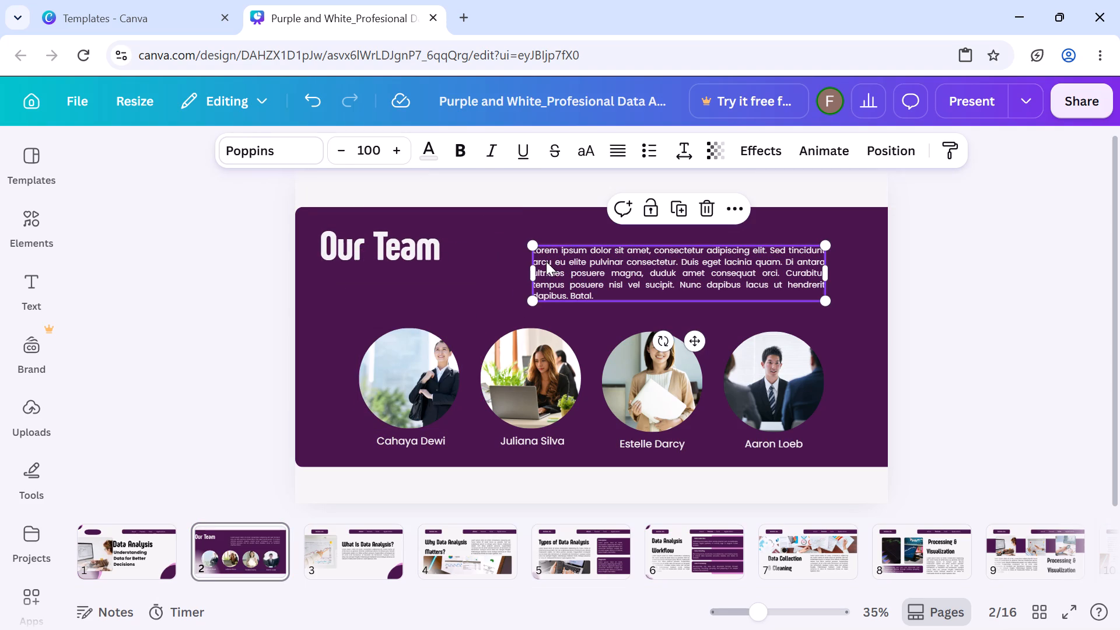
pyautogui.moveTo(546, 261); pyautogui.dragTo(477, 239)
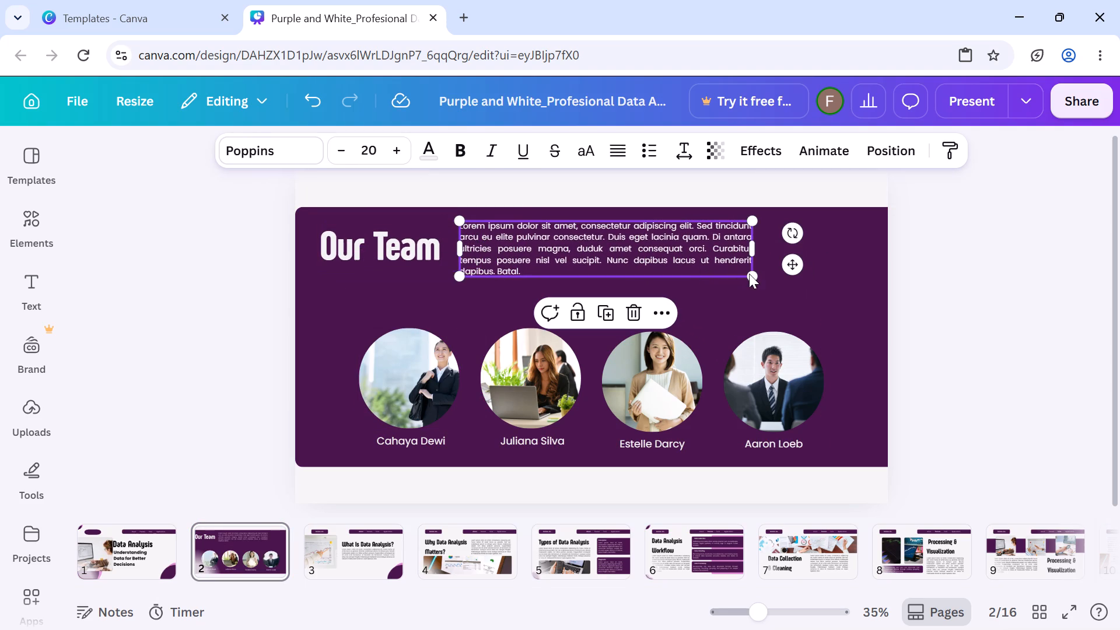
pyautogui.moveTo(754, 249); pyautogui.dragTo(810, 251)
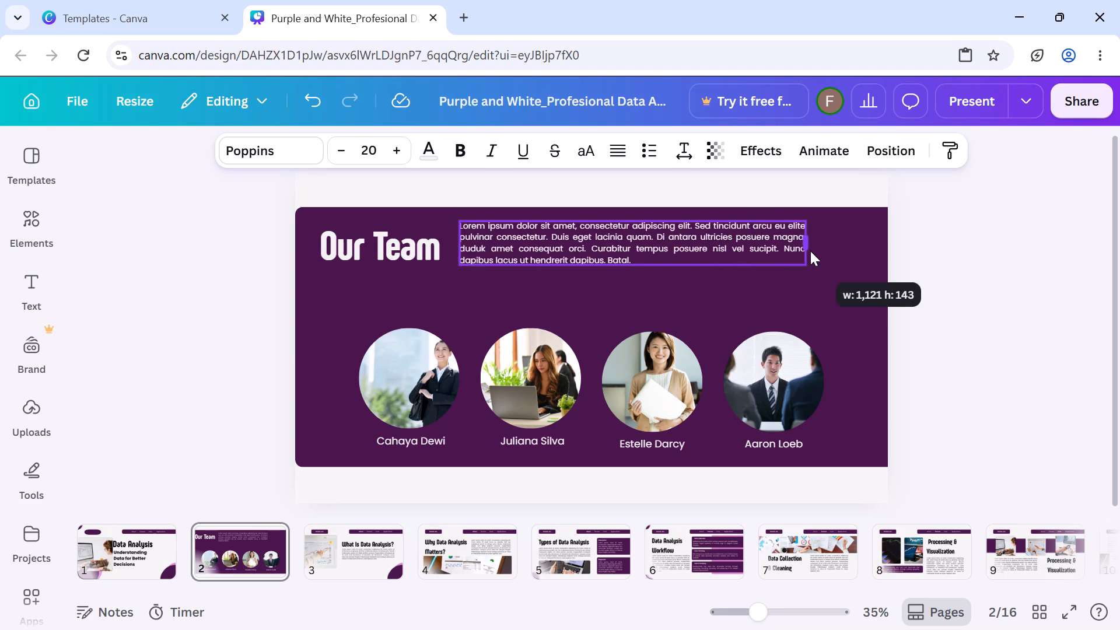
pyautogui.moveTo(810, 251); pyautogui.dragTo(869, 246)
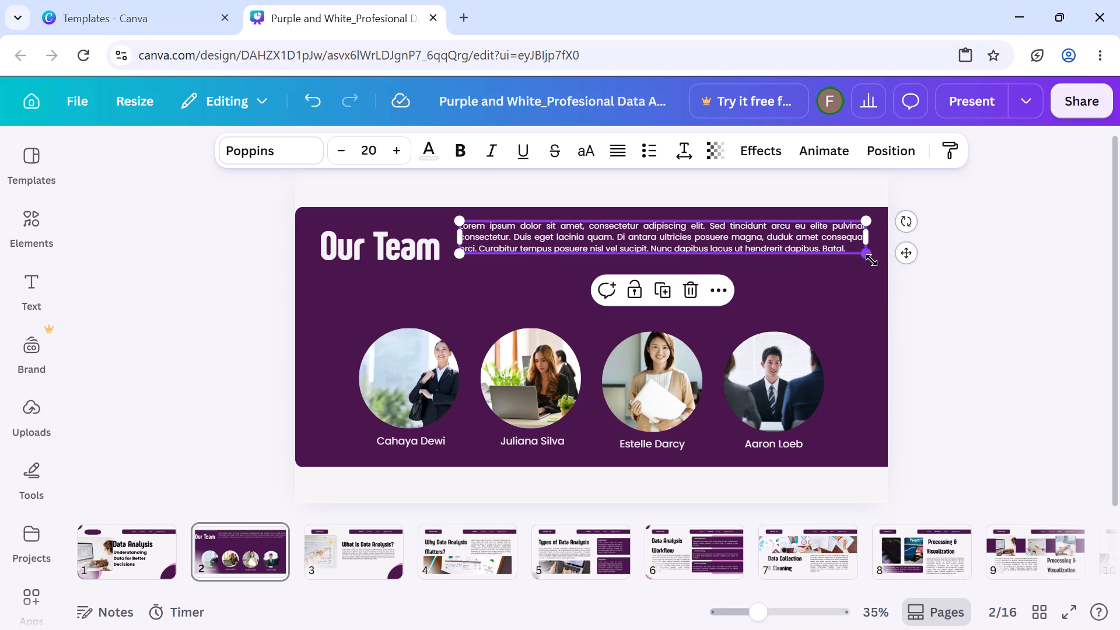
pyautogui.moveTo(871, 260); pyautogui.dragTo(824, 301)
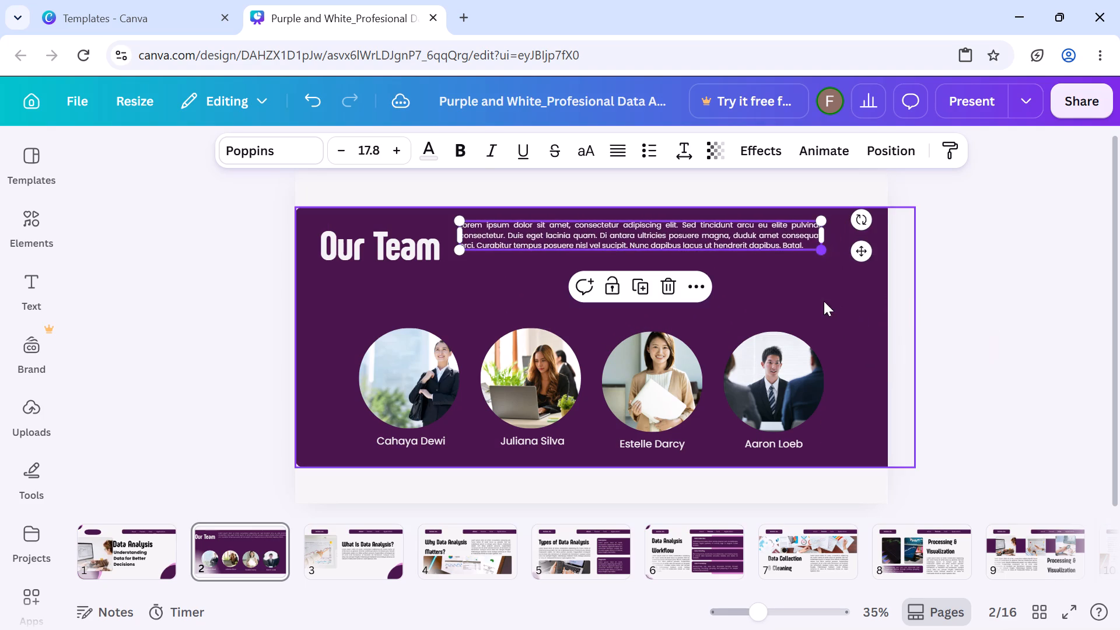
pyautogui.moveTo(821, 235); pyautogui.dragTo(711, 242)
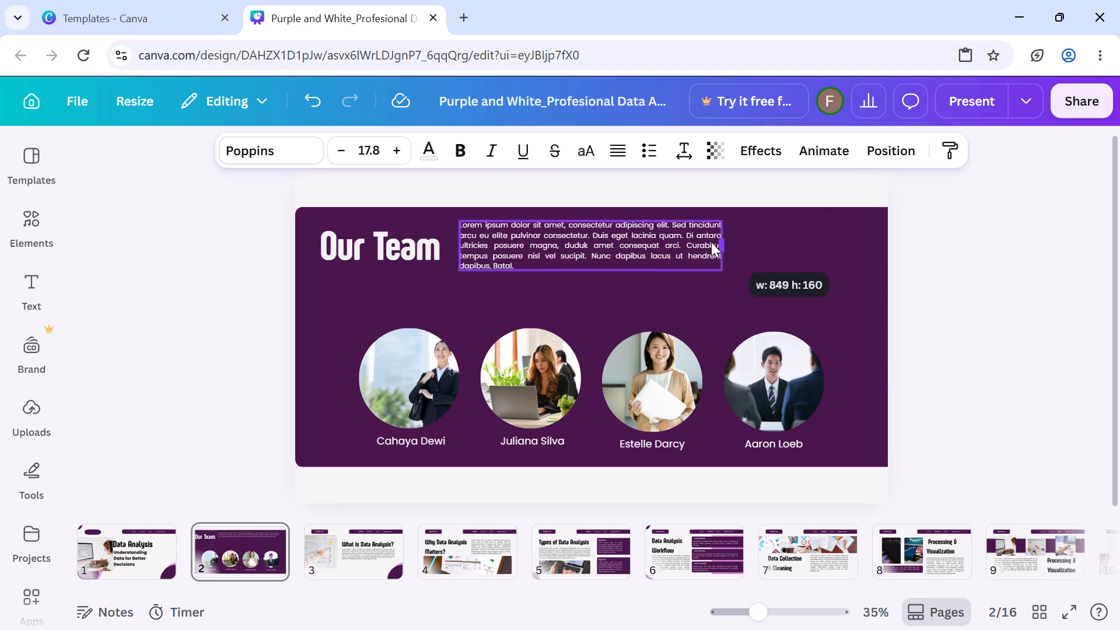
pyautogui.moveTo(711, 242); pyautogui.dragTo(642, 249)
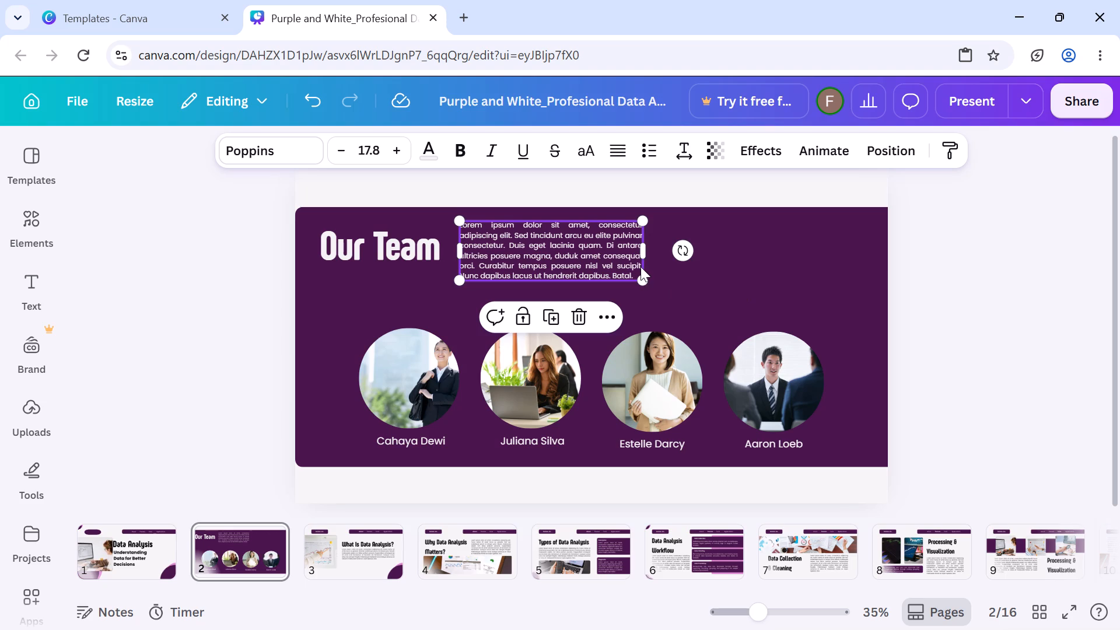
# Enlarge the placeholder paragraph to font size 29.9 and widen its text box to five lines, ending near the panel's right side.
pyautogui.moveTo(640, 279); pyautogui.dragTo(764, 324)
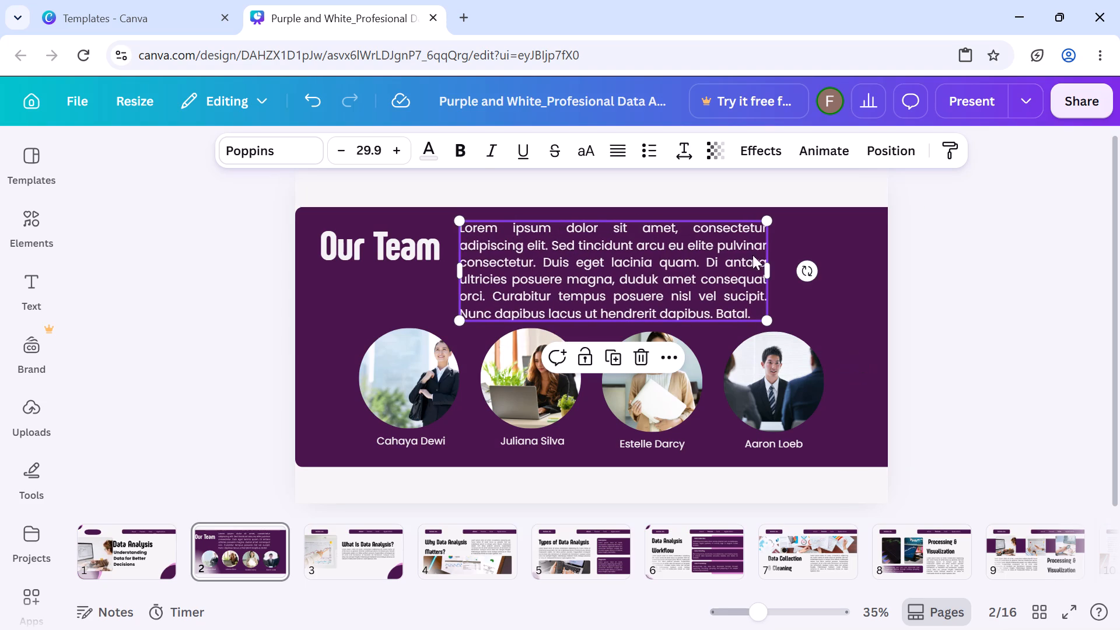
pyautogui.moveTo(770, 273); pyautogui.dragTo(785, 273)
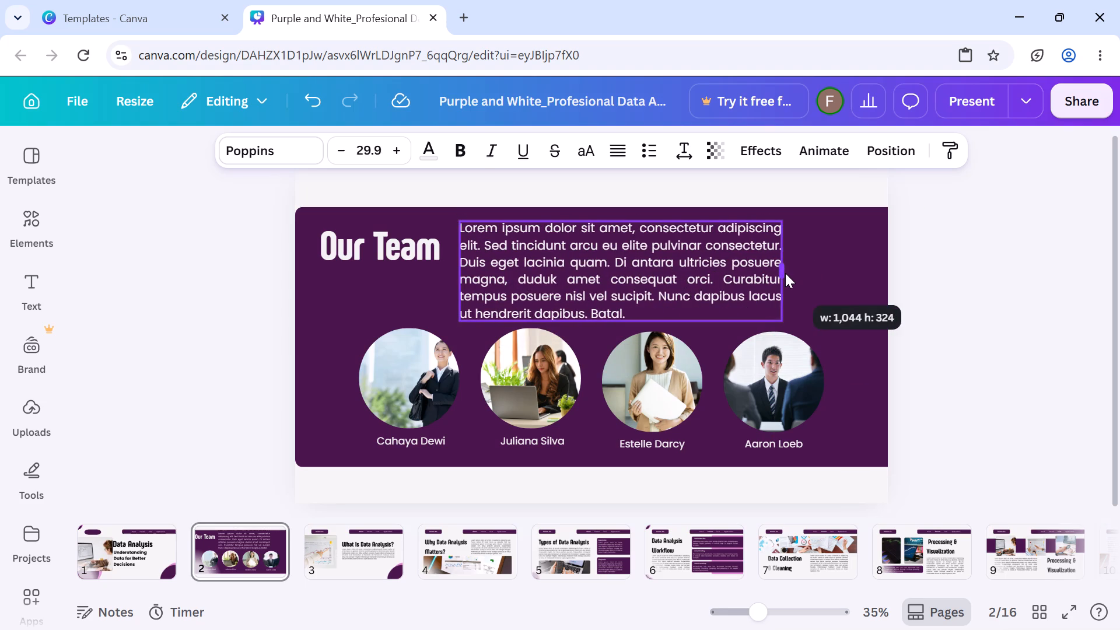
pyautogui.moveTo(785, 273); pyautogui.dragTo(831, 272)
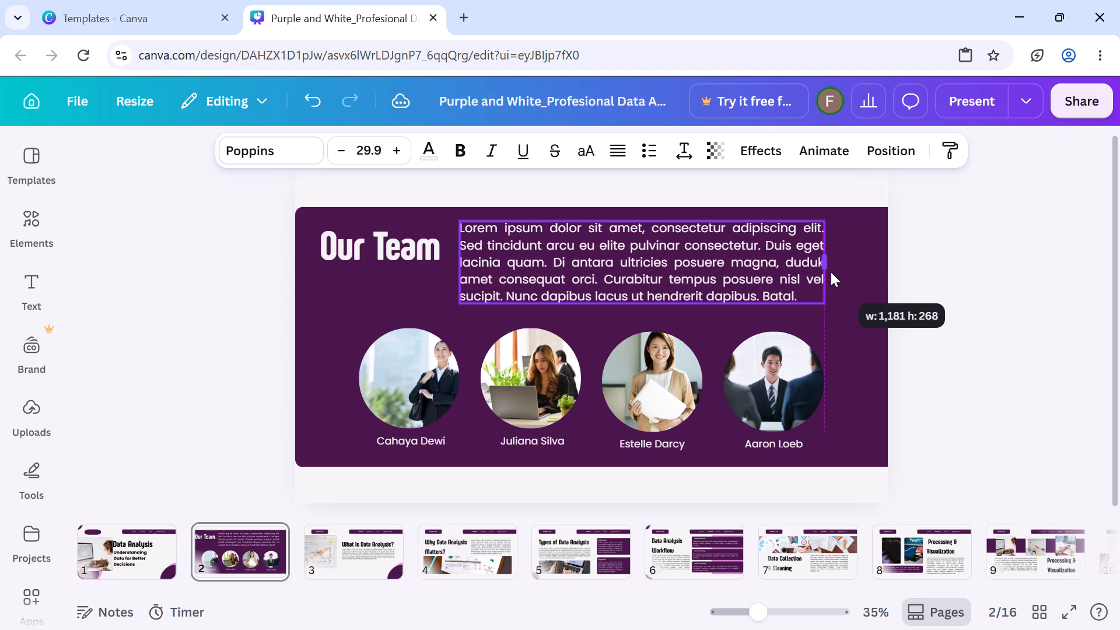
pyautogui.moveTo(831, 272); pyautogui.dragTo(845, 271)
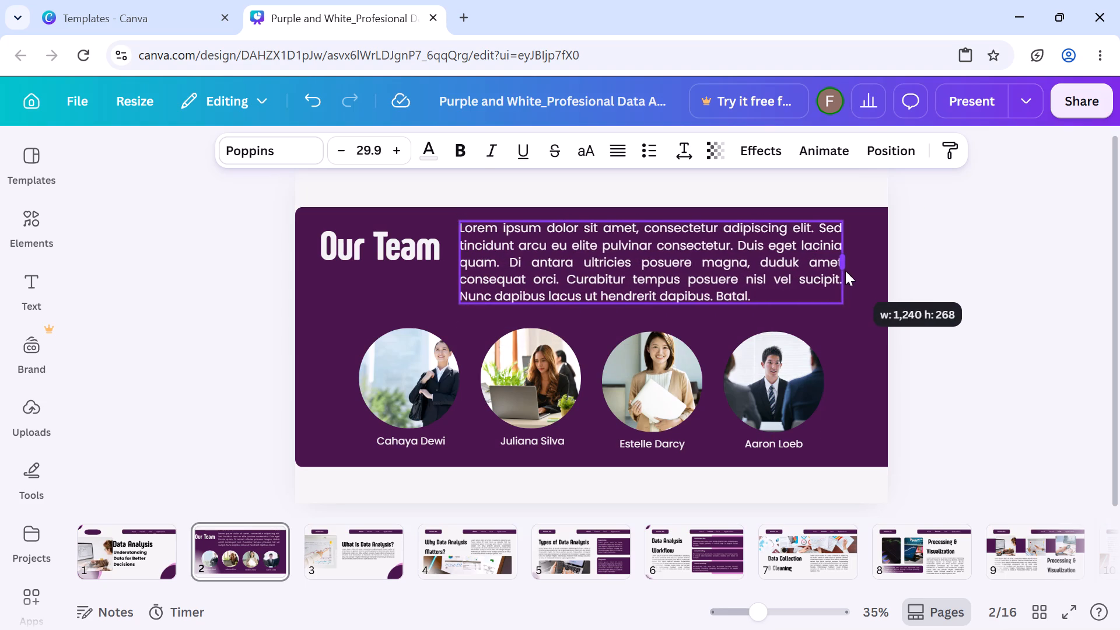
pyautogui.moveTo(845, 271); pyautogui.dragTo(856, 270)
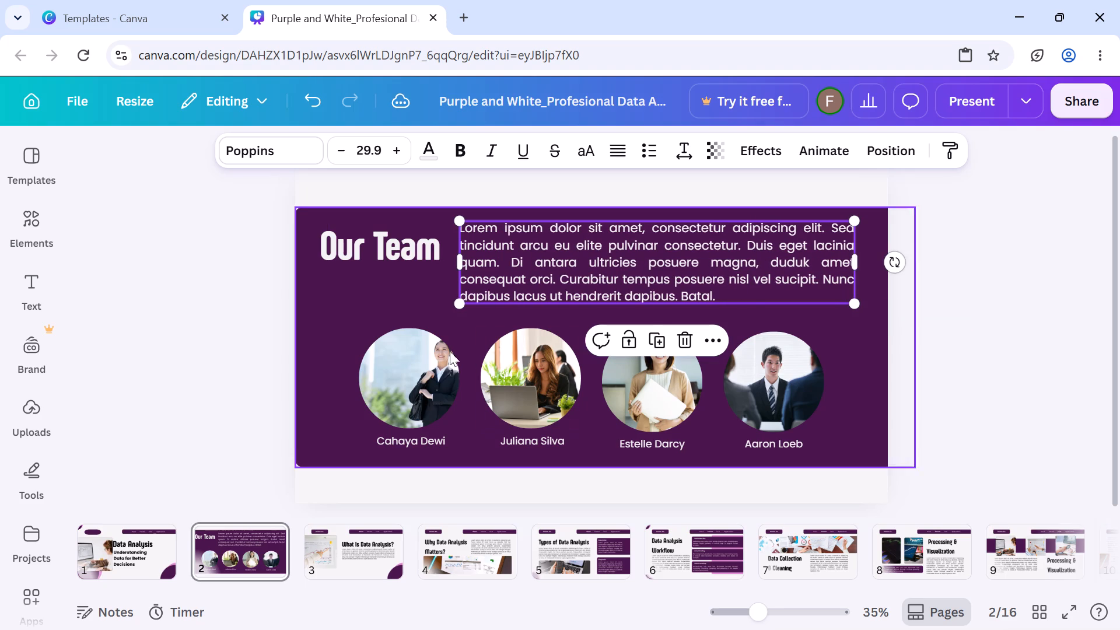
# Move the suited woman's photo out of first place, put the laptop woman's photo there near the panel's left edge, and place the first name label beneath.
pyautogui.click(424, 351)
pyautogui.moveTo(424, 351); pyautogui.dragTo(614, 328)
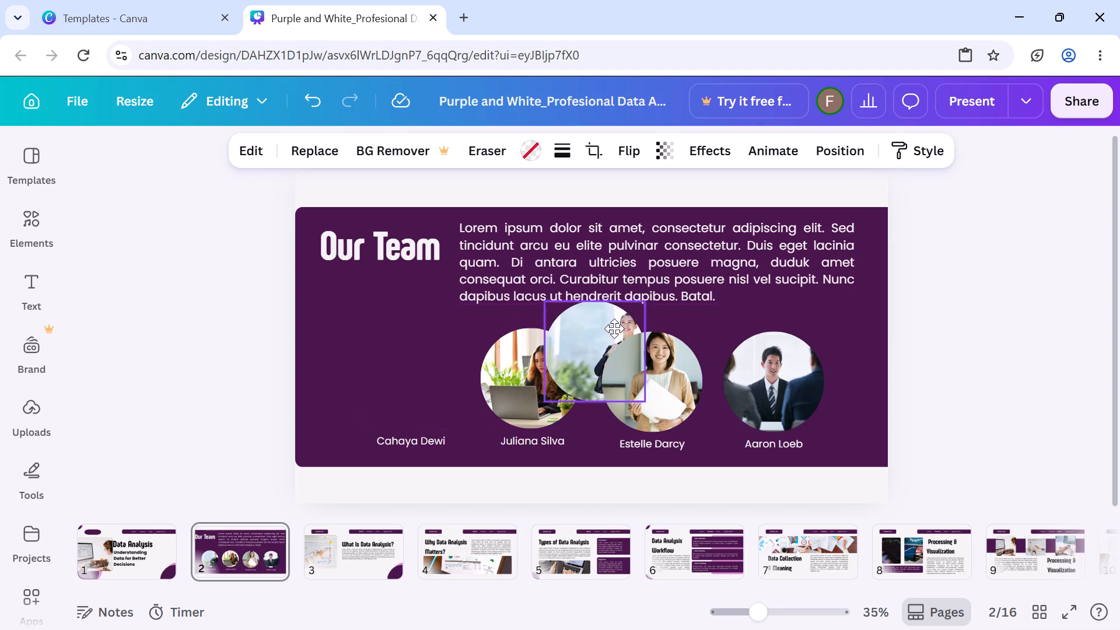
pyautogui.moveTo(614, 328); pyautogui.dragTo(624, 334)
pyautogui.moveTo(503, 372); pyautogui.dragTo(322, 360)
pyautogui.moveTo(414, 439); pyautogui.dragTo(337, 441)
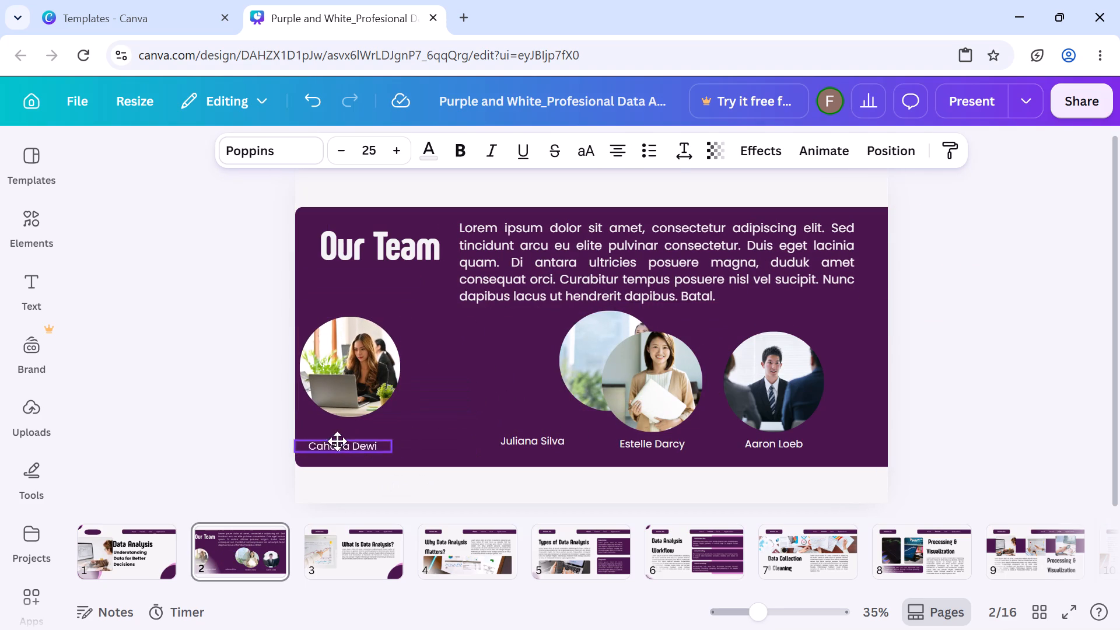
pyautogui.moveTo(337, 441); pyautogui.dragTo(346, 426)
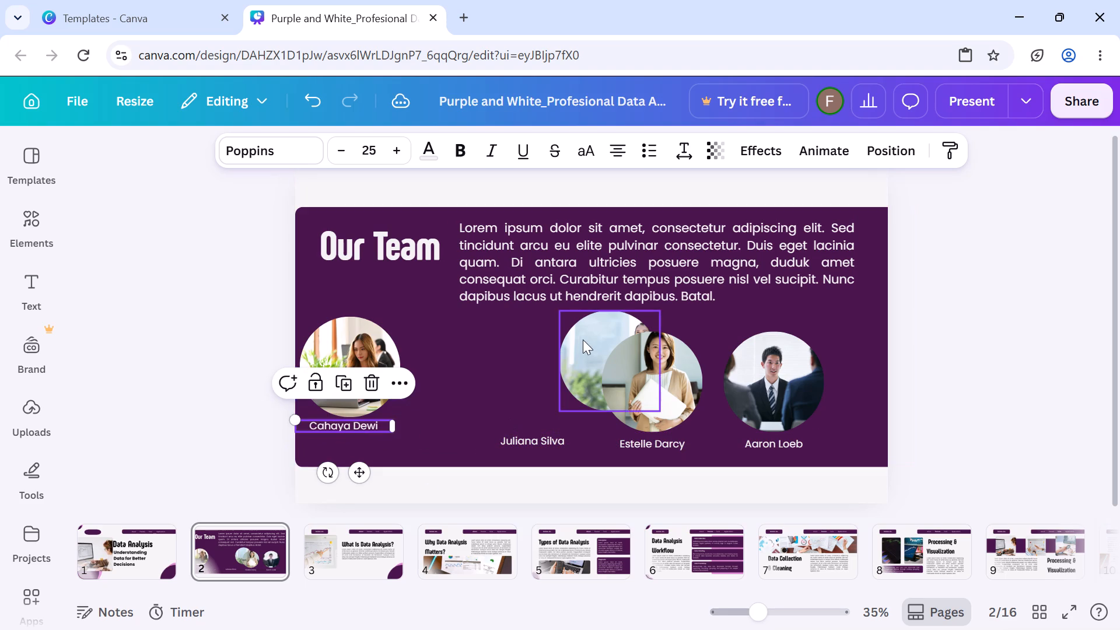
# Place the suited woman's photo second in the row, level with the first photo, and put the second name label beneath it.
pyautogui.moveTo(593, 337); pyautogui.dragTo(456, 344)
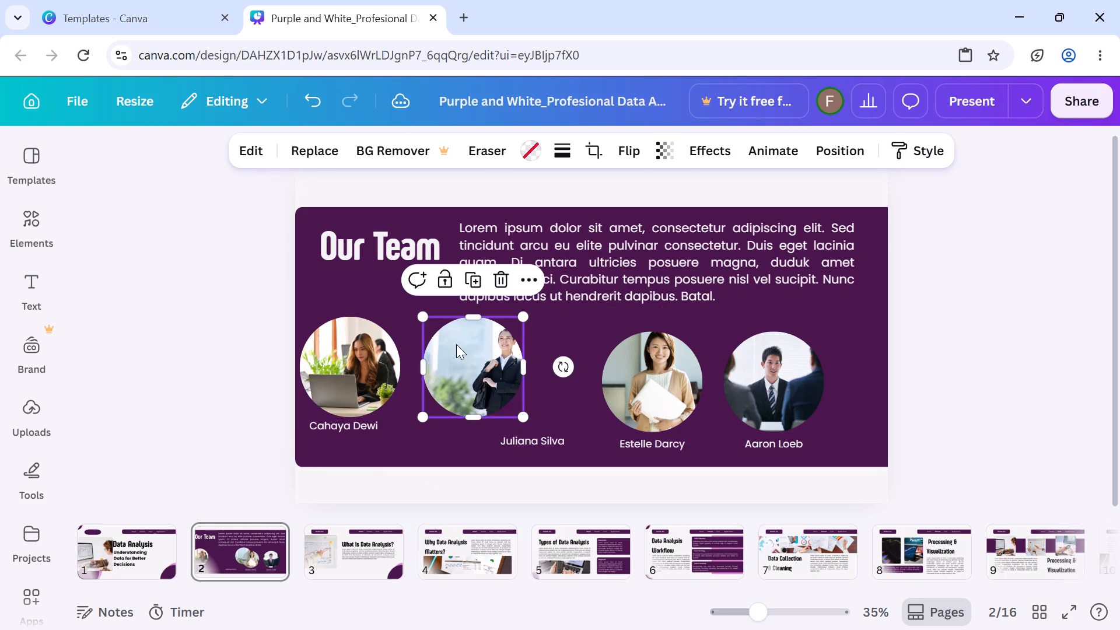
pyautogui.moveTo(536, 443); pyautogui.dragTo(469, 439)
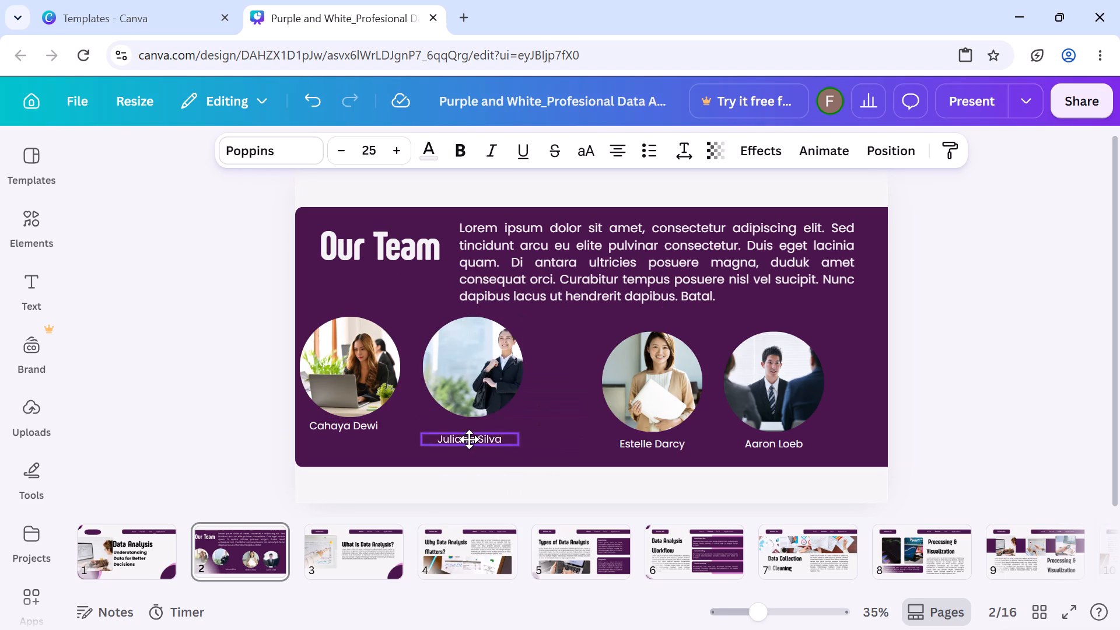
pyautogui.moveTo(469, 439); pyautogui.dragTo(484, 430)
# Move the third team photo up close beside the second one and place its name label directly beneath it.
pyautogui.moveTo(622, 385); pyautogui.dragTo(553, 367)
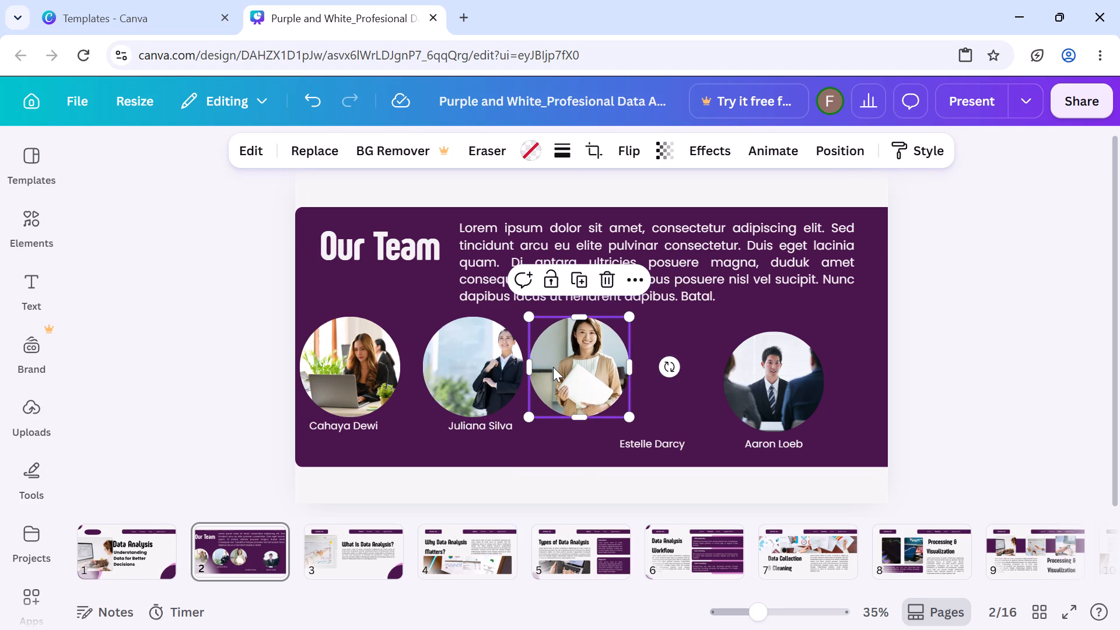
pyautogui.moveTo(664, 442); pyautogui.dragTo(587, 419)
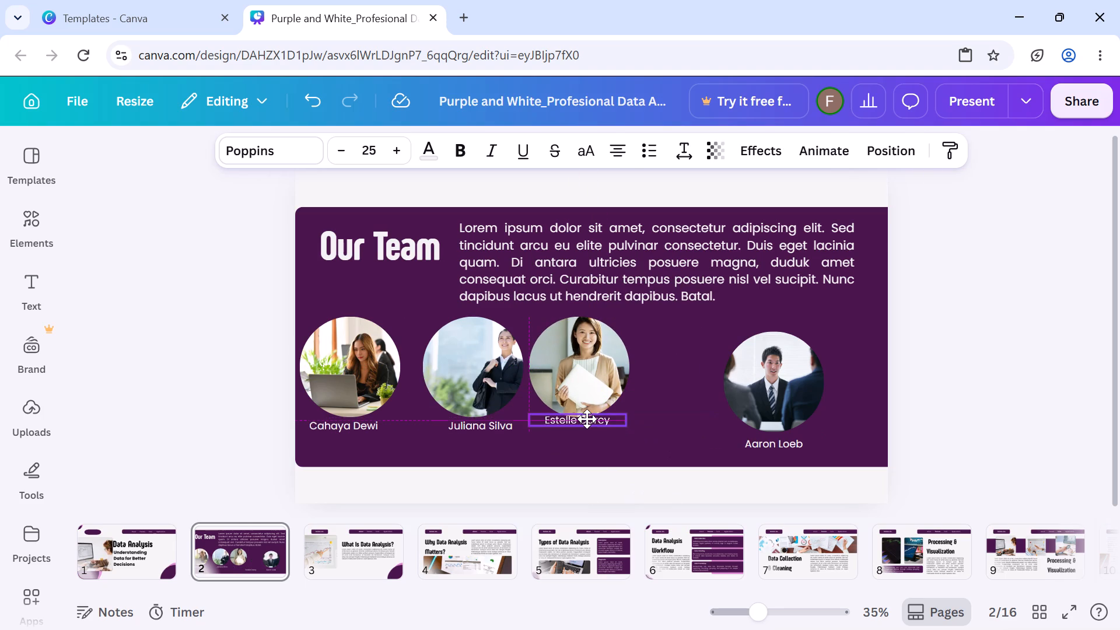
pyautogui.moveTo(587, 419); pyautogui.dragTo(583, 421)
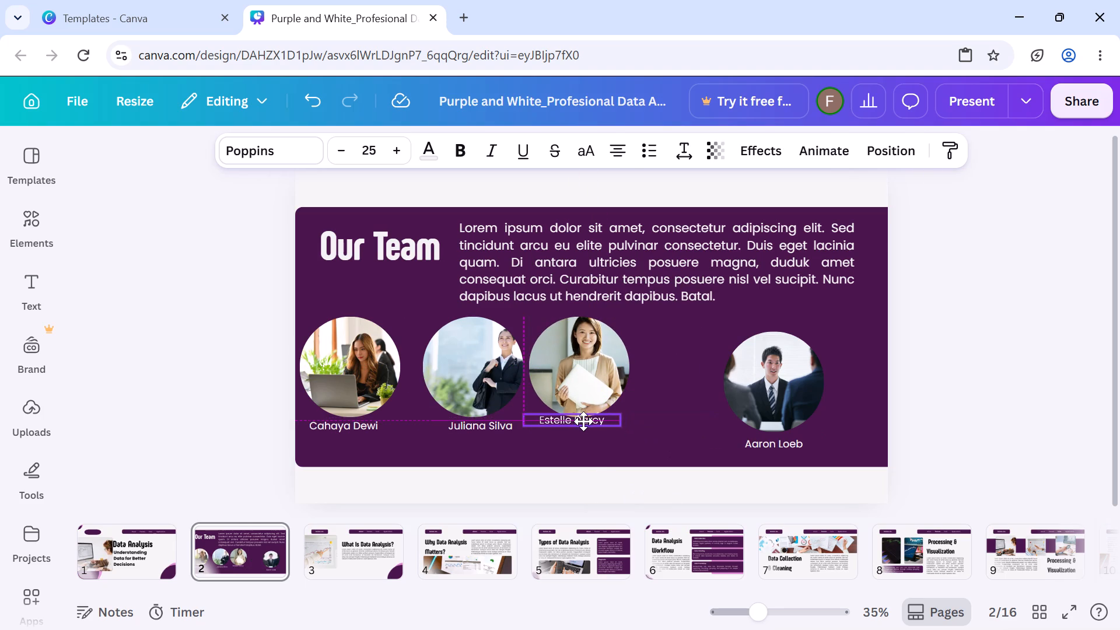
pyautogui.moveTo(583, 421); pyautogui.dragTo(583, 421)
# Move the fourth team photo up close beside the third one and place its name label directly beneath it.
pyautogui.moveTo(762, 390); pyautogui.dragTo(674, 362)
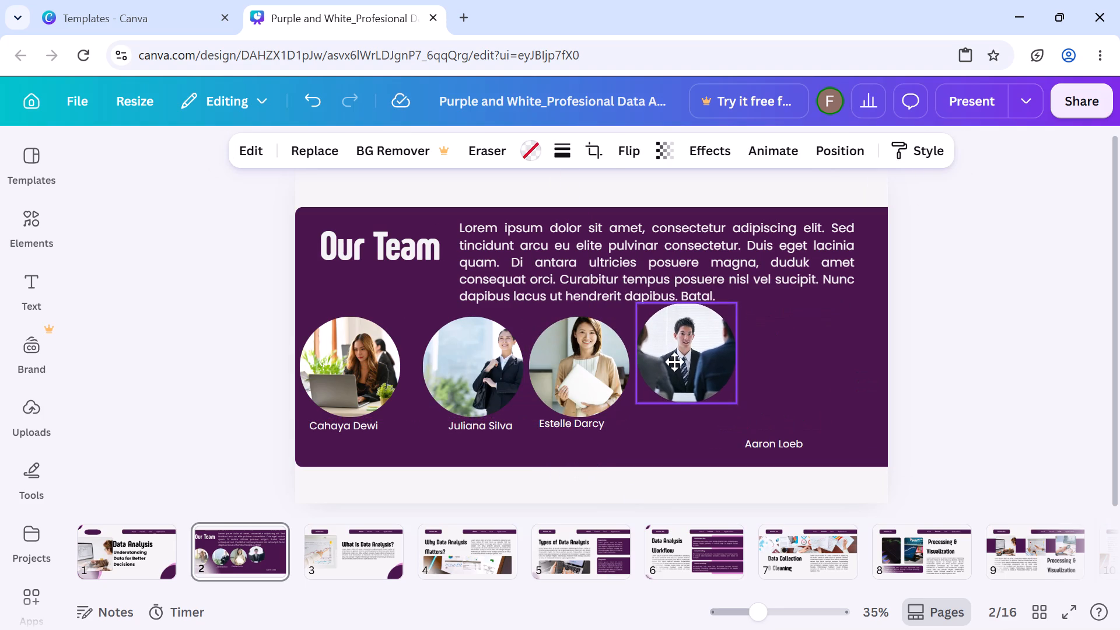
pyautogui.moveTo(674, 362); pyautogui.dragTo(680, 366)
pyautogui.moveTo(722, 368); pyautogui.dragTo(722, 375)
pyautogui.moveTo(768, 442); pyautogui.dragTo(687, 418)
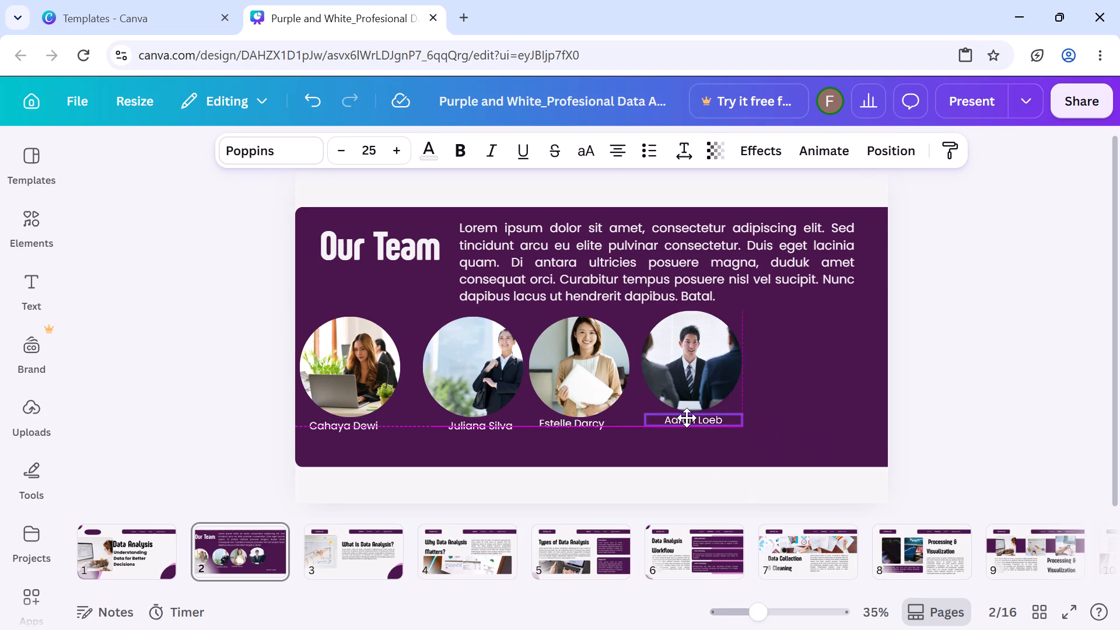
# Shift the fourth team member's name label slightly left so it sits more centrally beneath the photo.
pyautogui.moveTo(687, 418); pyautogui.dragTo(678, 418)
pyautogui.hscroll(-1, 779, 402)
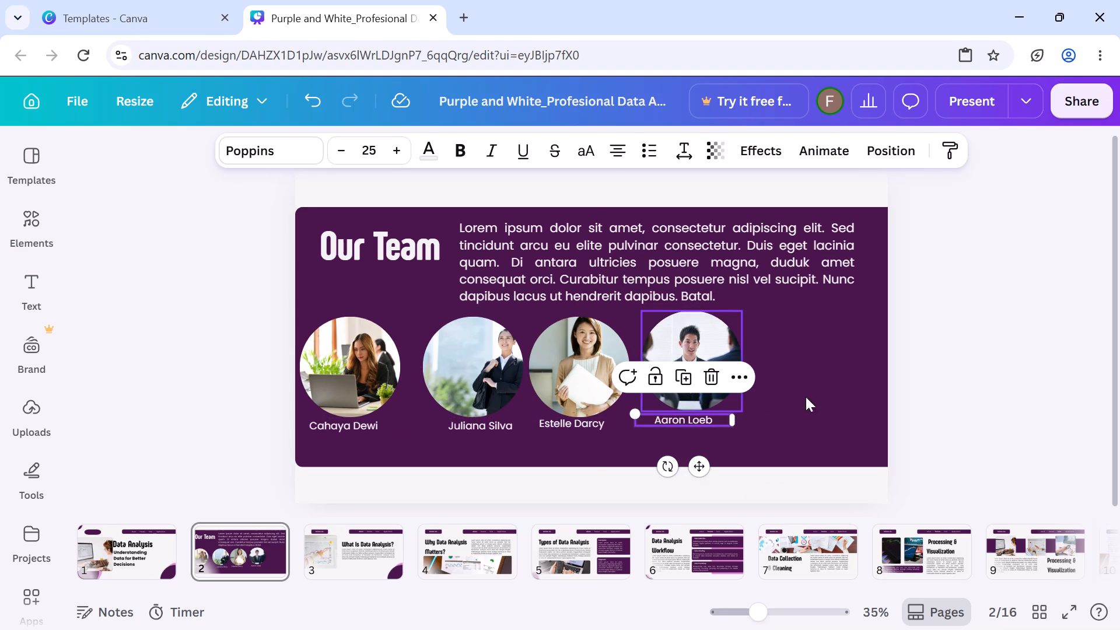
pyautogui.click(828, 392)
pyautogui.moveTo(919, 341); pyautogui.dragTo(892, 341)
pyautogui.scroll(-1, 829, 349)
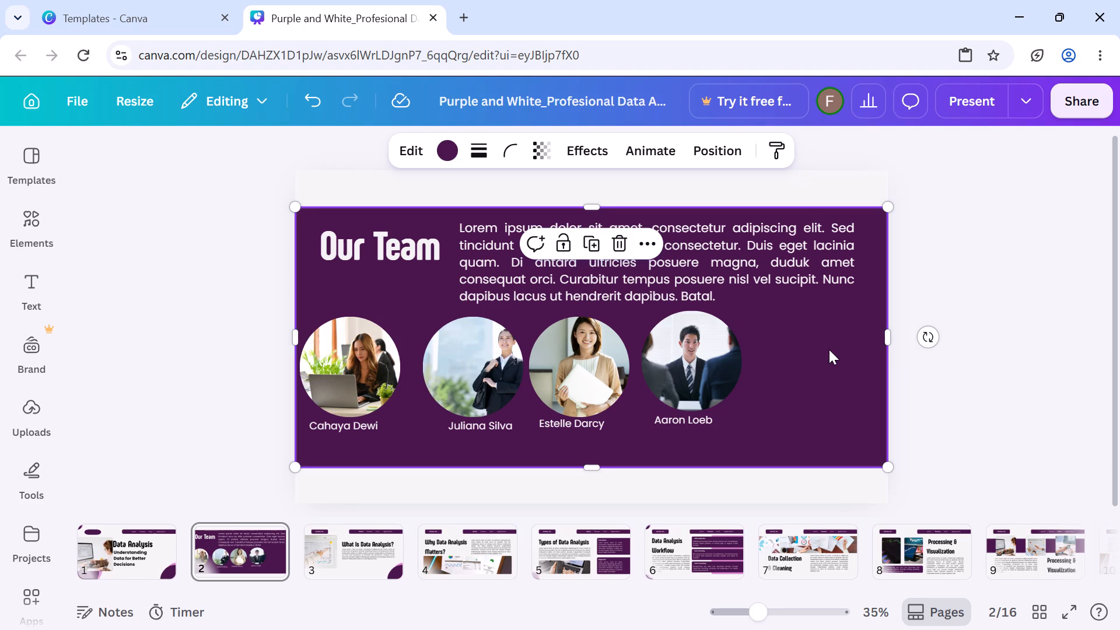
pyautogui.hscroll(1, 829, 349)
# On page 3, move the "What Is Data Analysis?" heading up and left, against the chart photo's upper right edge.
pyautogui.click(324, 559)
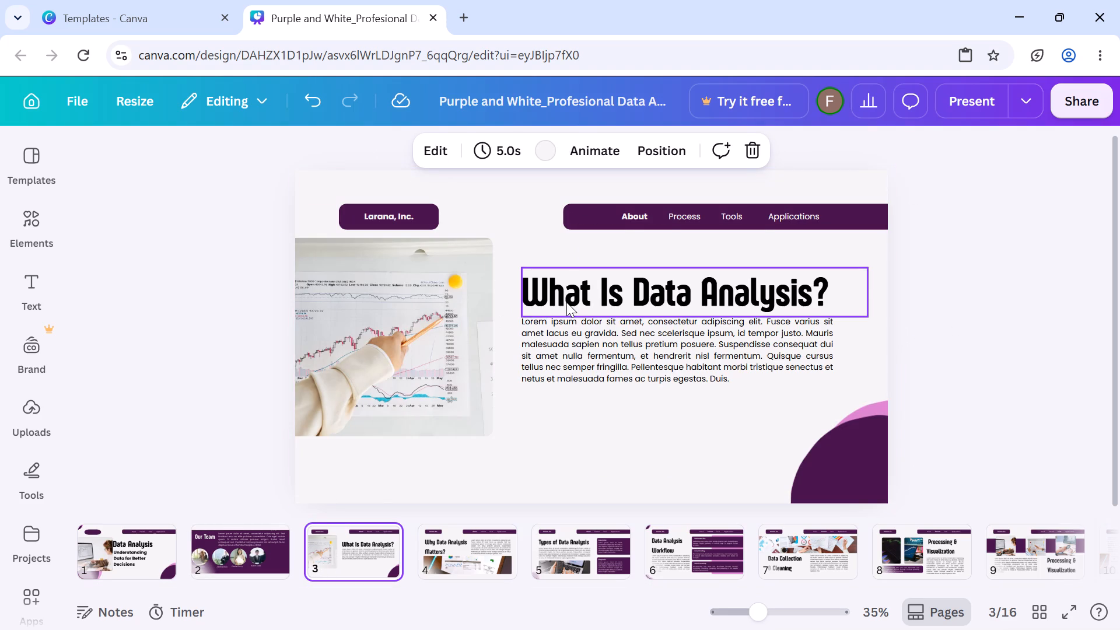
pyautogui.moveTo(566, 302); pyautogui.dragTo(537, 268)
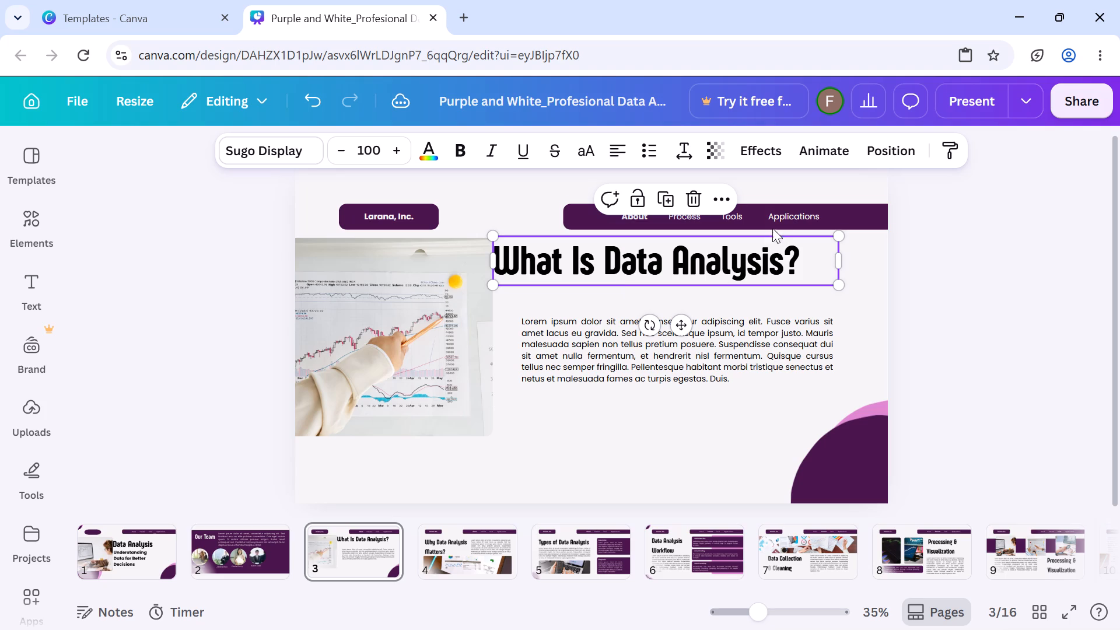
# Make page 3's purple navigation bar slightly taller and move it left and slightly up, above the heading.
pyautogui.click(786, 213)
pyautogui.click(838, 207)
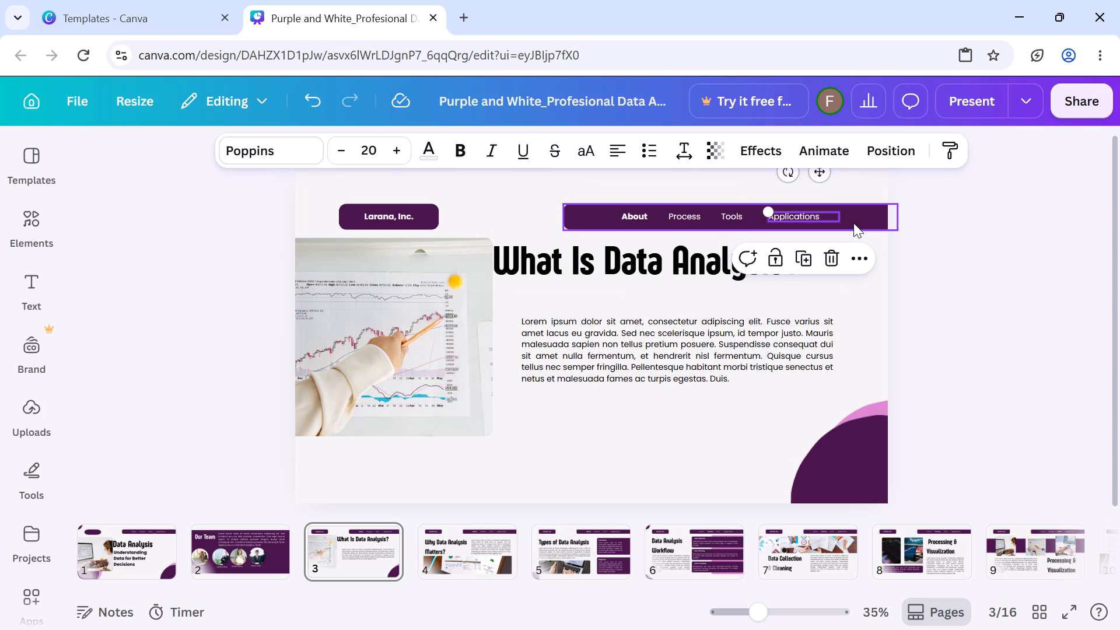
pyautogui.click(853, 223)
pyautogui.moveTo(853, 223); pyautogui.dragTo(846, 223)
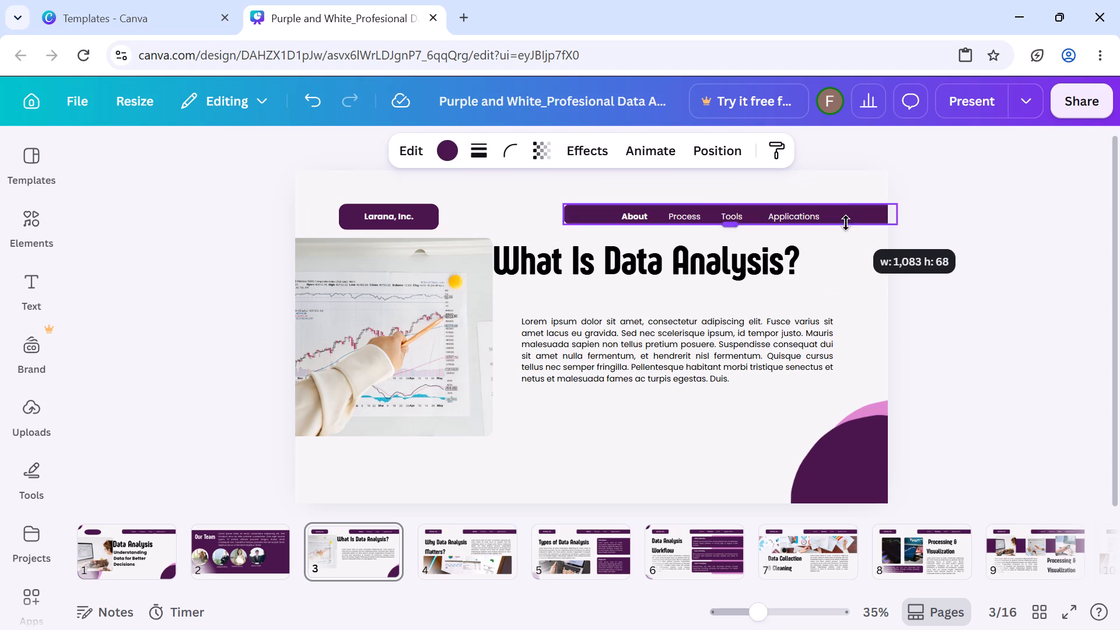
pyautogui.moveTo(846, 223); pyautogui.dragTo(846, 227)
pyautogui.moveTo(852, 218); pyautogui.dragTo(769, 215)
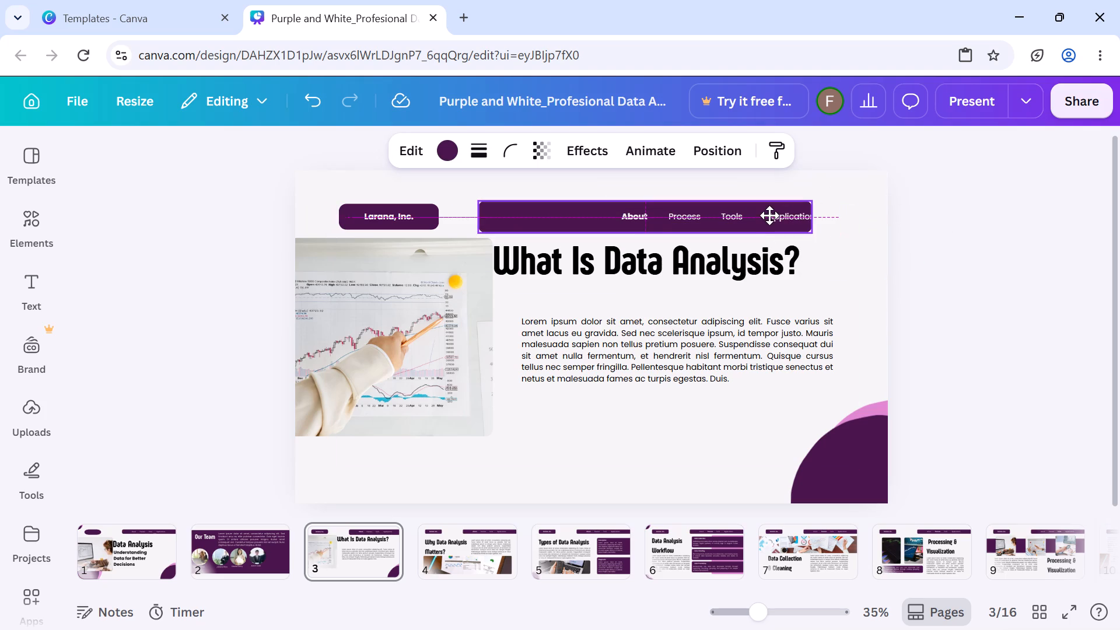
pyautogui.moveTo(769, 215); pyautogui.dragTo(769, 211)
# Line up the About, Process, Tools and Applications labels in a row from the left end of the moved navigation bar.
pyautogui.moveTo(637, 219); pyautogui.dragTo(505, 215)
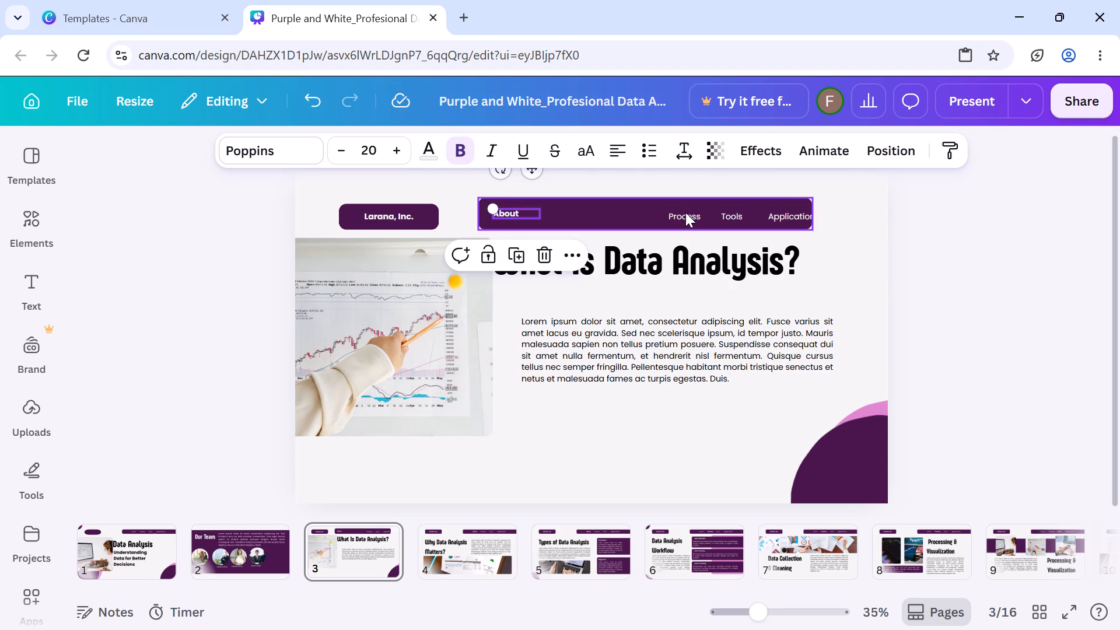
pyautogui.moveTo(685, 212); pyautogui.dragTo(562, 206)
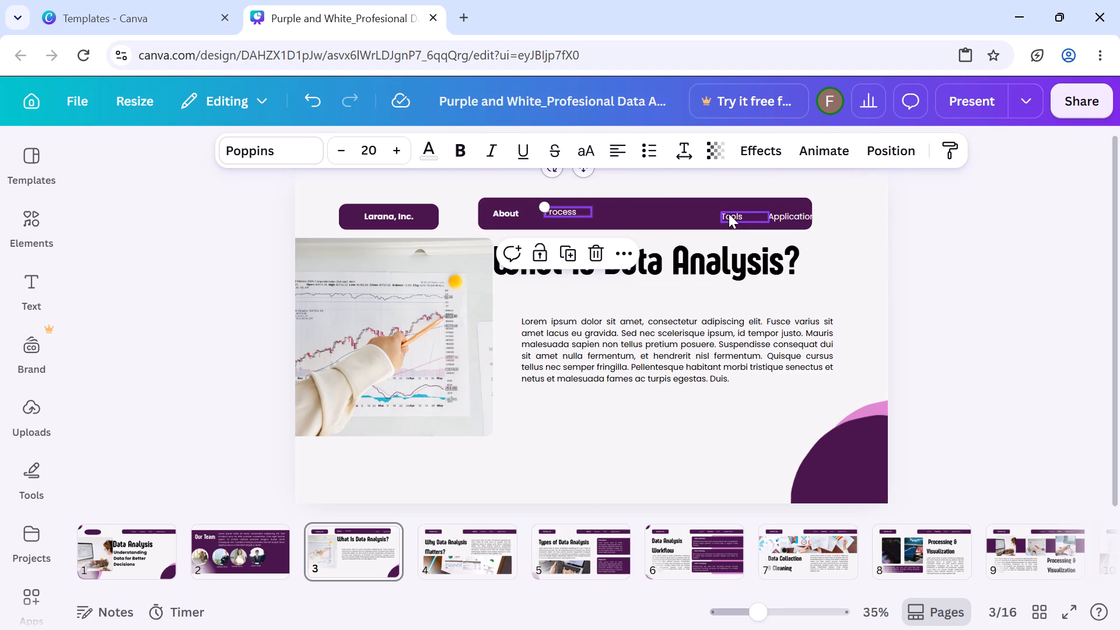
pyautogui.moveTo(730, 213); pyautogui.dragTo(608, 208)
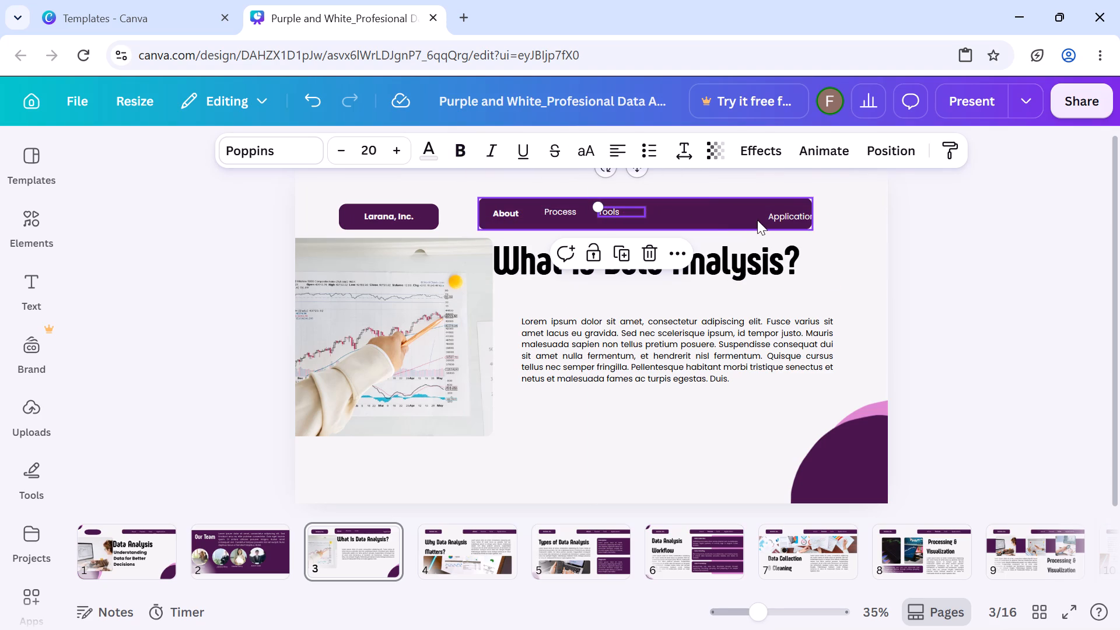
pyautogui.moveTo(777, 219); pyautogui.dragTo(638, 216)
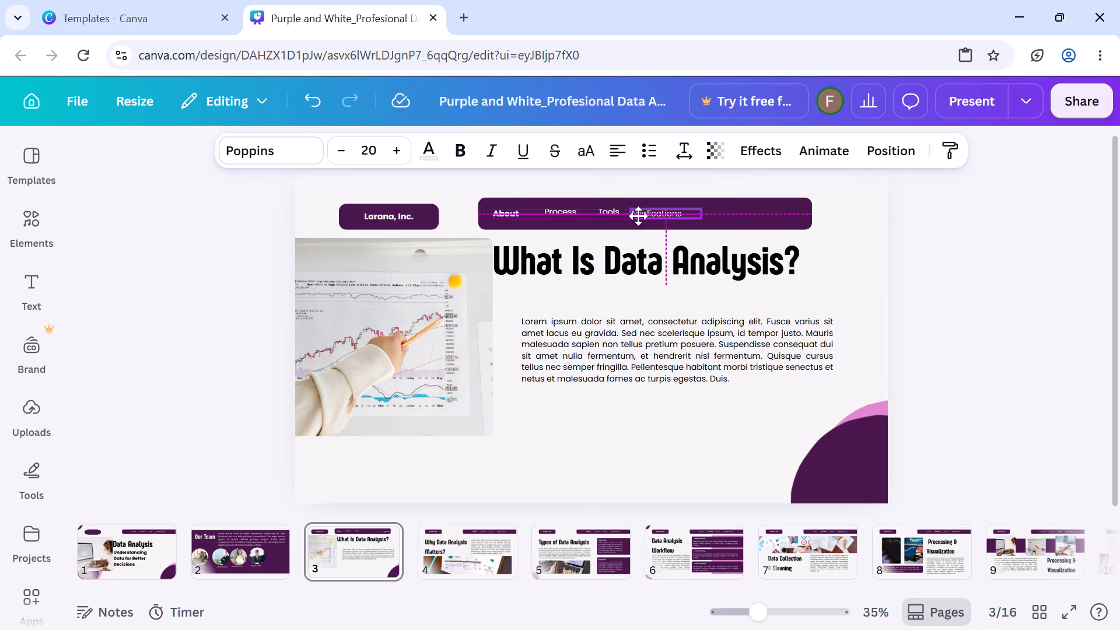
pyautogui.moveTo(638, 216); pyautogui.dragTo(644, 215)
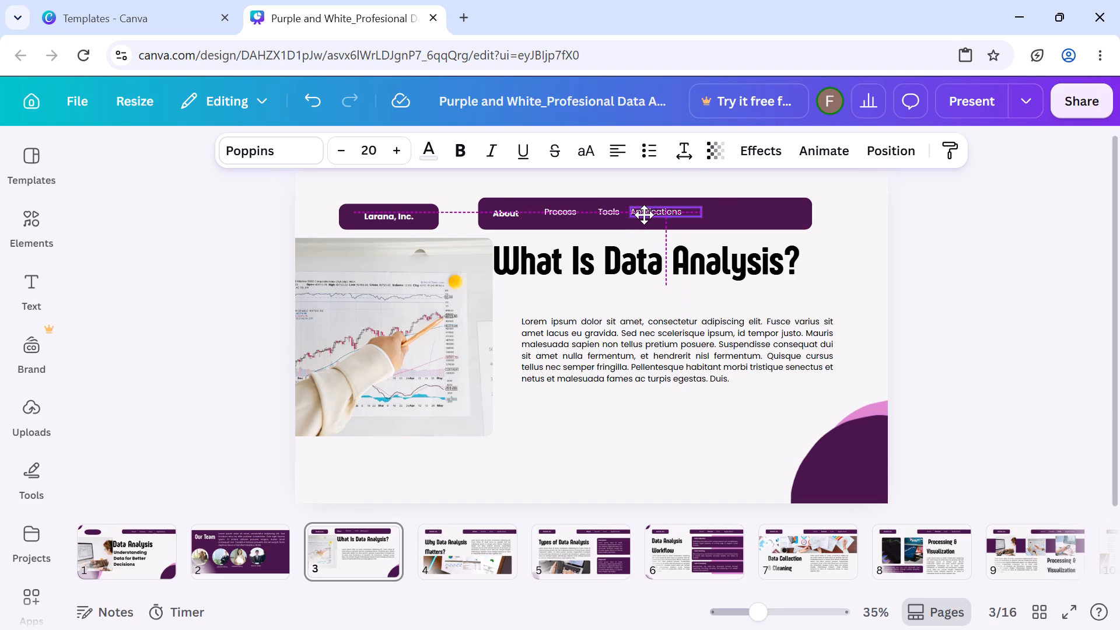
pyautogui.moveTo(644, 215); pyautogui.dragTo(646, 215)
pyautogui.click(844, 216)
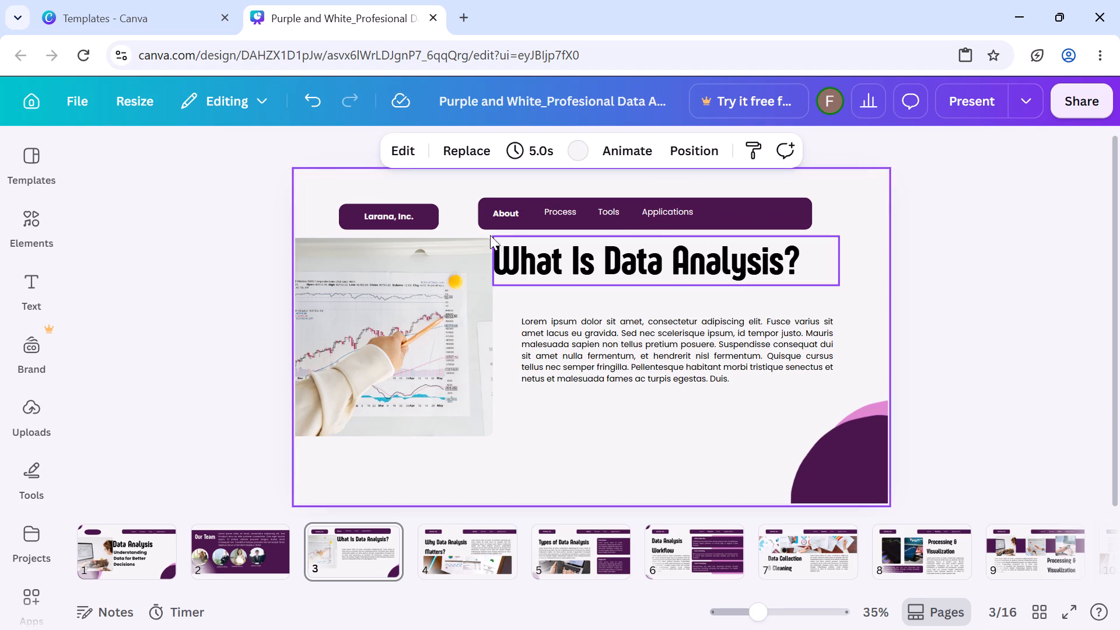
# Move the purple "Larana, Inc." box and its text slightly up, closer to level with the navigation bar.
pyautogui.click(411, 219)
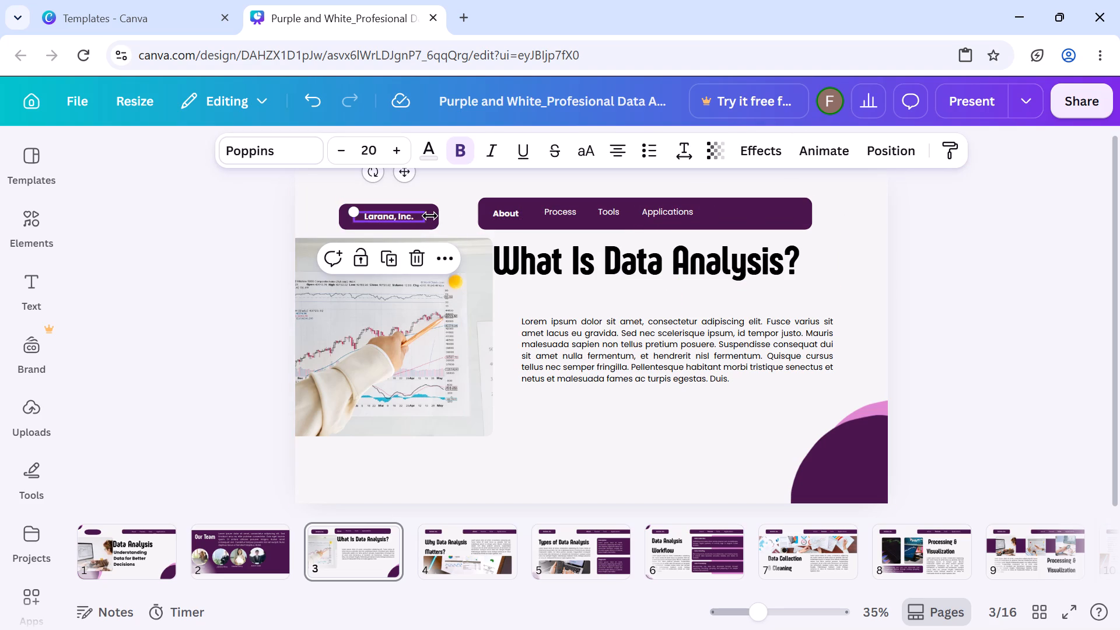
pyautogui.click(430, 216)
pyautogui.click(463, 216)
pyautogui.moveTo(425, 209); pyautogui.dragTo(422, 202)
pyautogui.moveTo(398, 214); pyautogui.dragTo(397, 208)
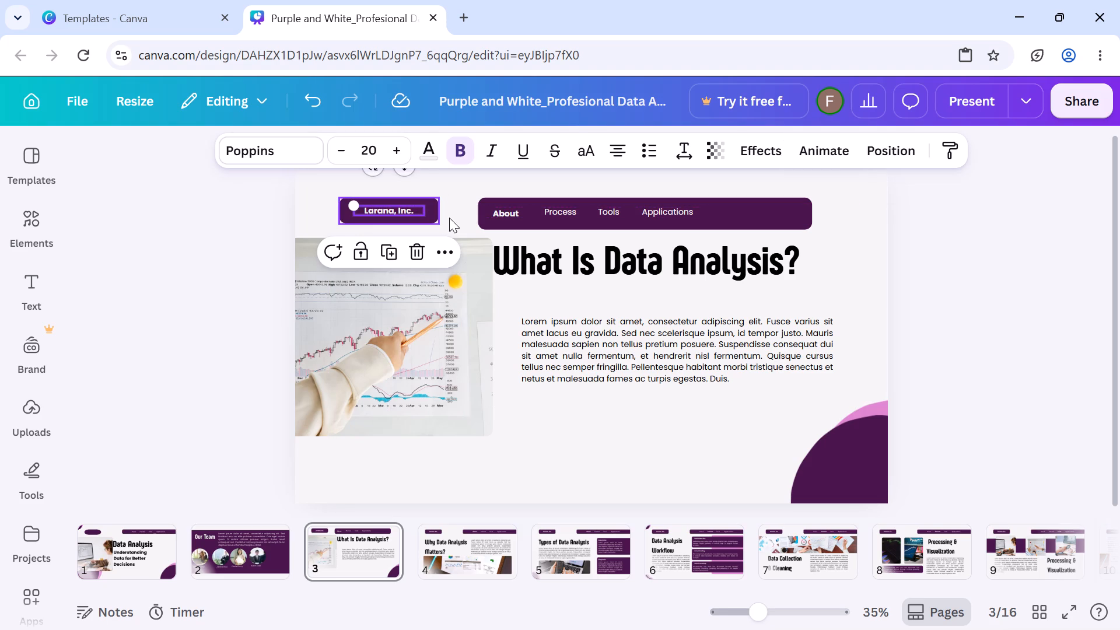
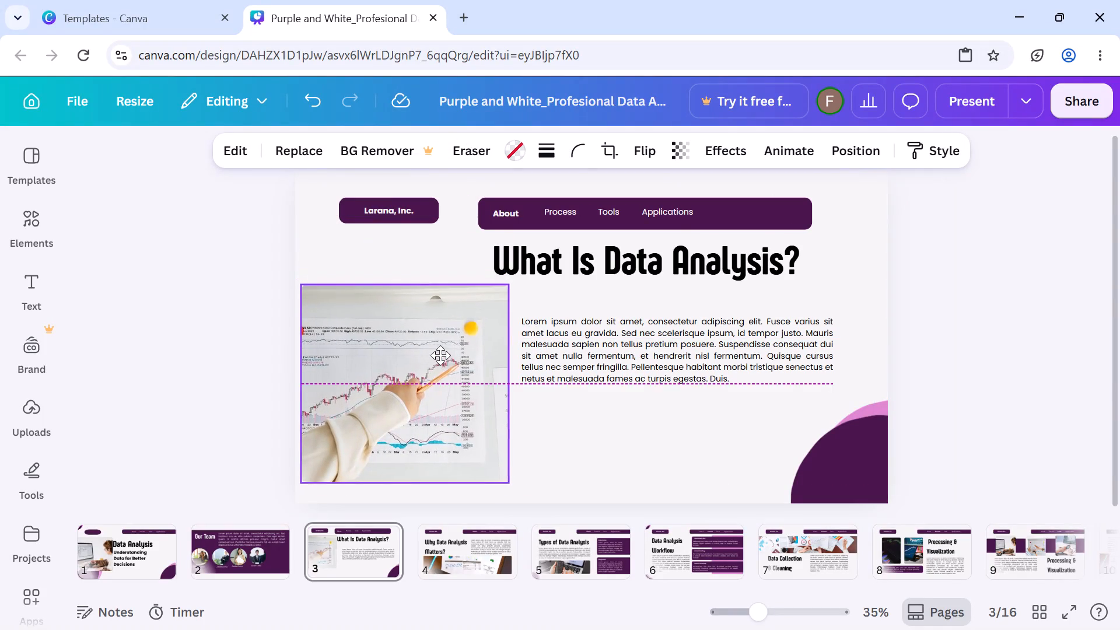
# Move page 3's chart photo slightly down and left, flush with the page's left edge.
pyautogui.moveTo(440, 355); pyautogui.dragTo(438, 366)
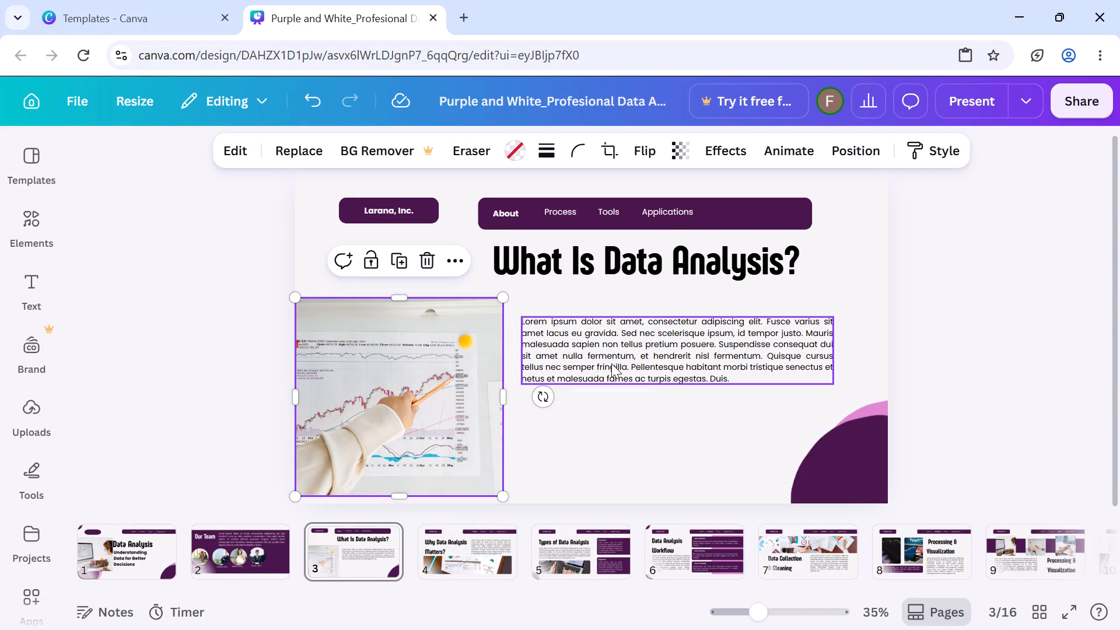
# Move page 3's Lorem ipsum paragraph down and slightly left, beside the middle of the chart photo.
pyautogui.moveTo(659, 342); pyautogui.dragTo(636, 371)
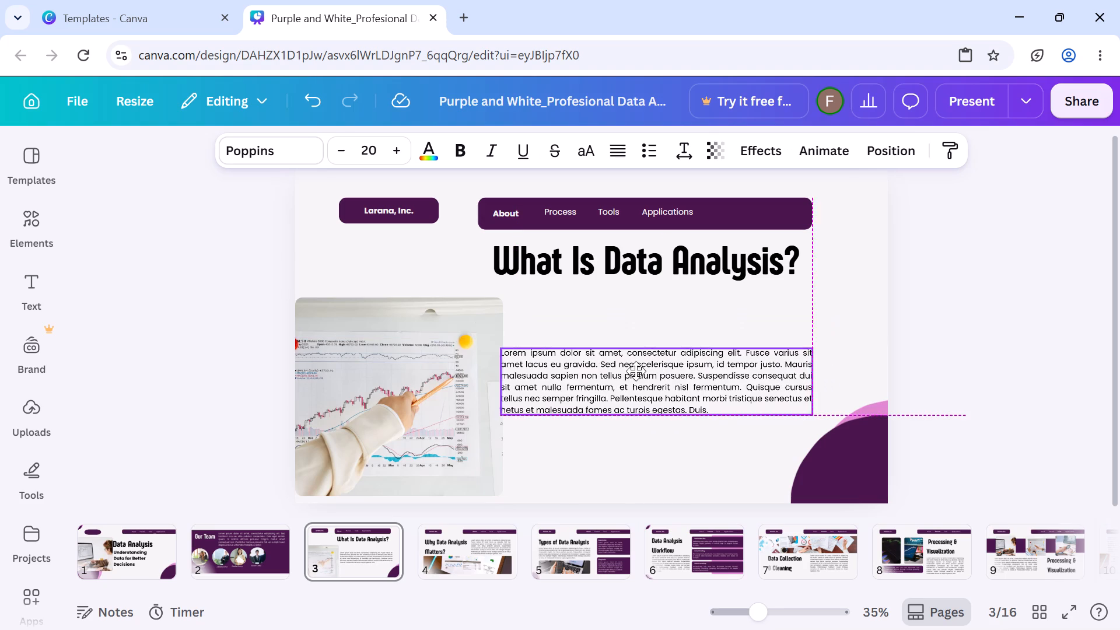
pyautogui.moveTo(636, 371); pyautogui.dragTo(631, 374)
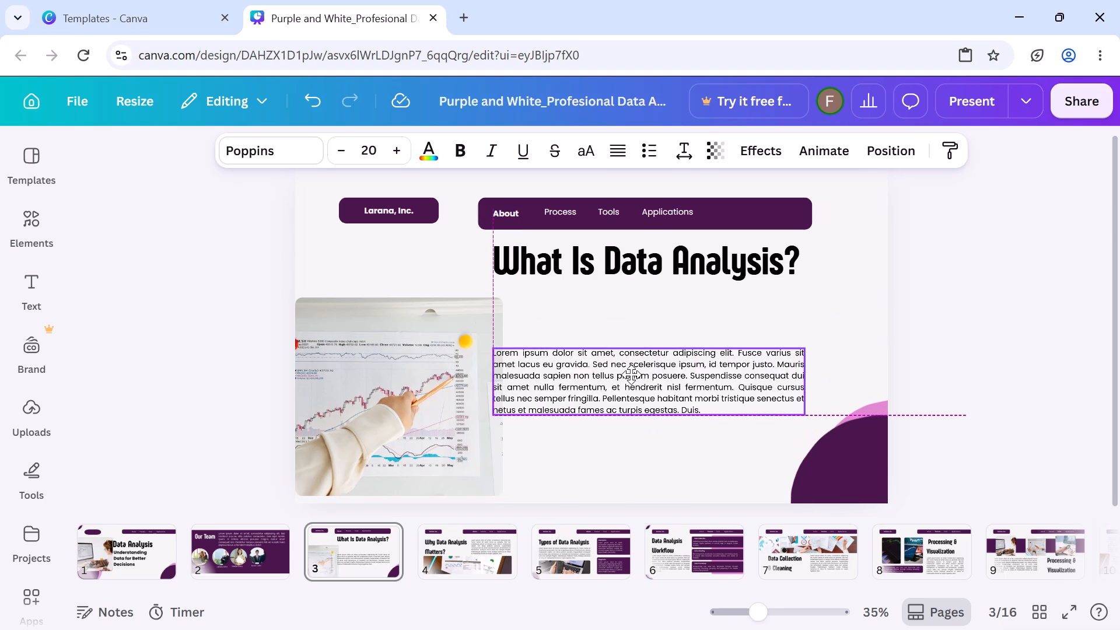
pyautogui.moveTo(631, 374); pyautogui.dragTo(655, 409)
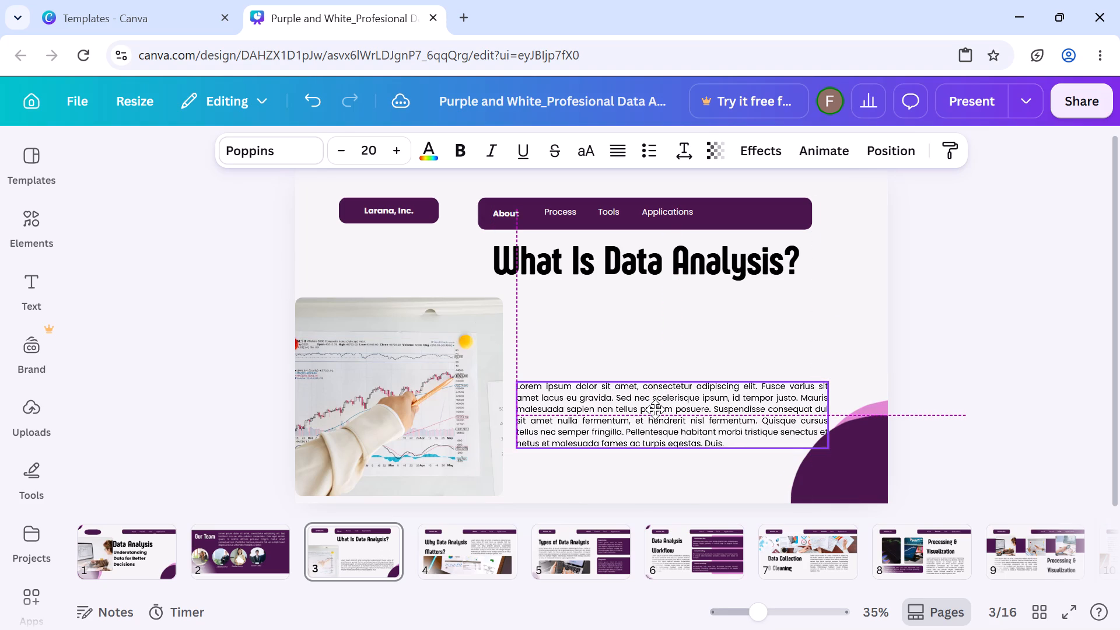
pyautogui.moveTo(655, 409); pyautogui.dragTo(651, 396)
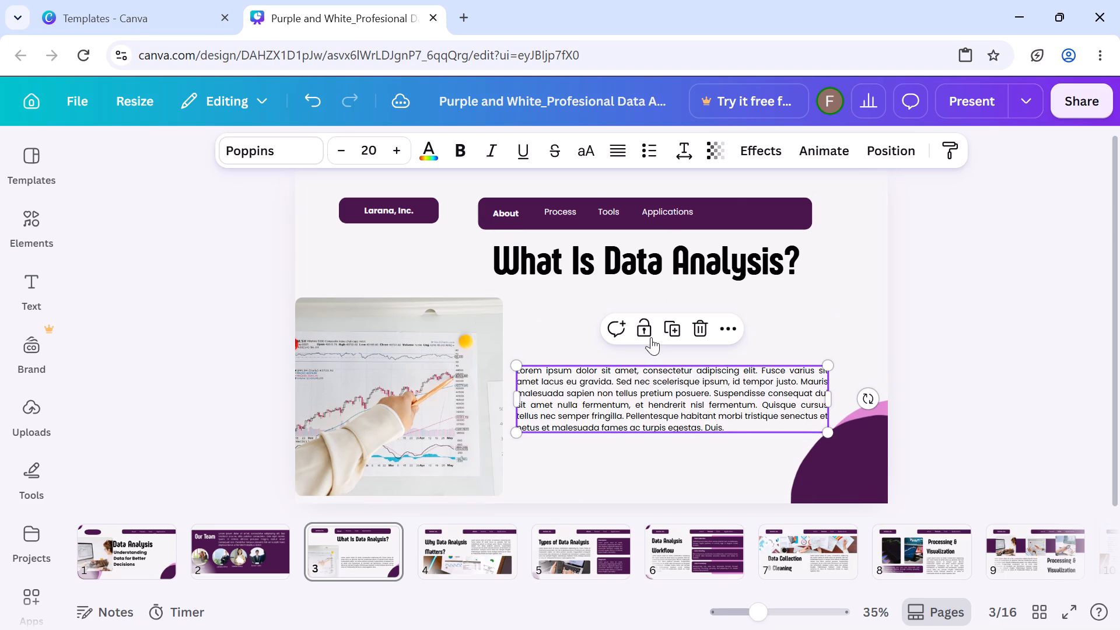
# Move the "What Is Data Analysis?" heading down above the paragraph, level with the photo's top edge, and narrow its text box to fit the words.
pyautogui.moveTo(626, 269); pyautogui.dragTo(638, 335)
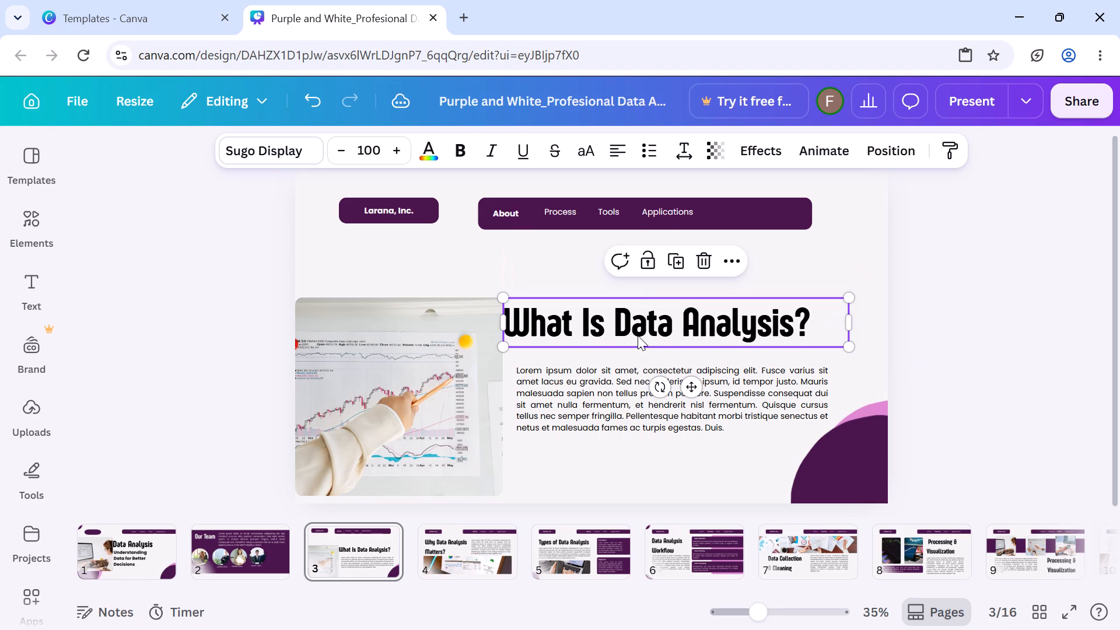
pyautogui.moveTo(853, 327); pyautogui.dragTo(880, 327)
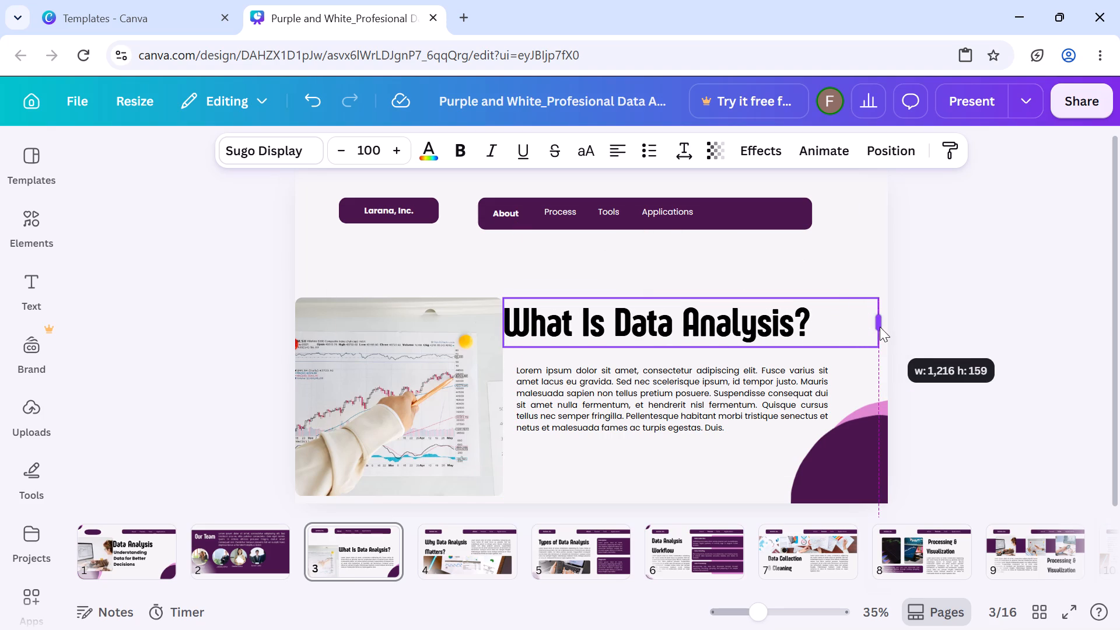
pyautogui.moveTo(880, 327); pyautogui.dragTo(815, 332)
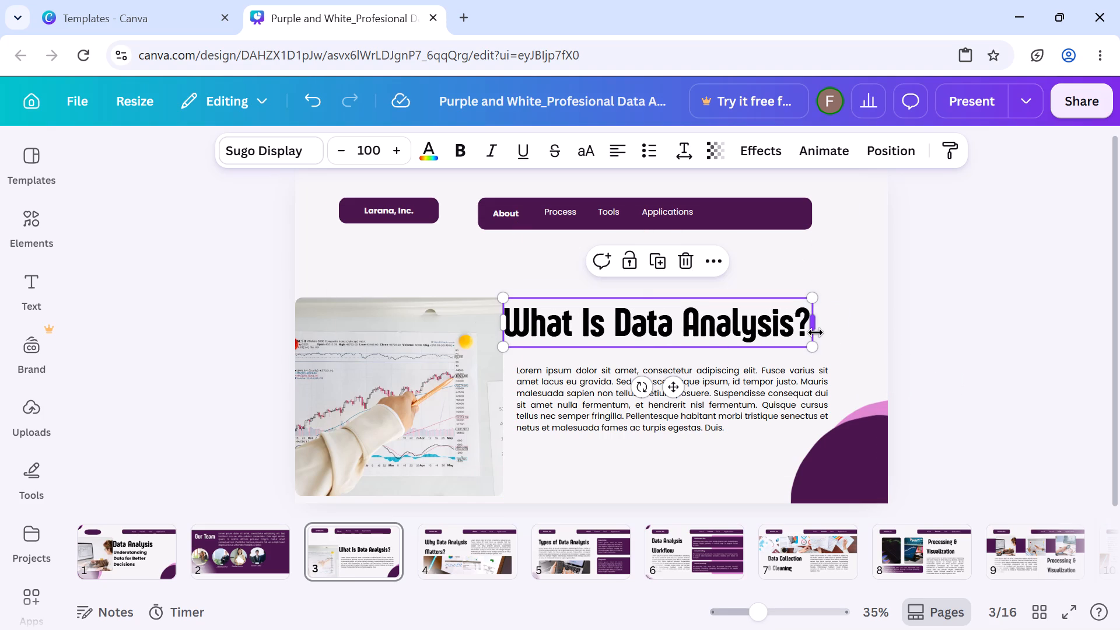
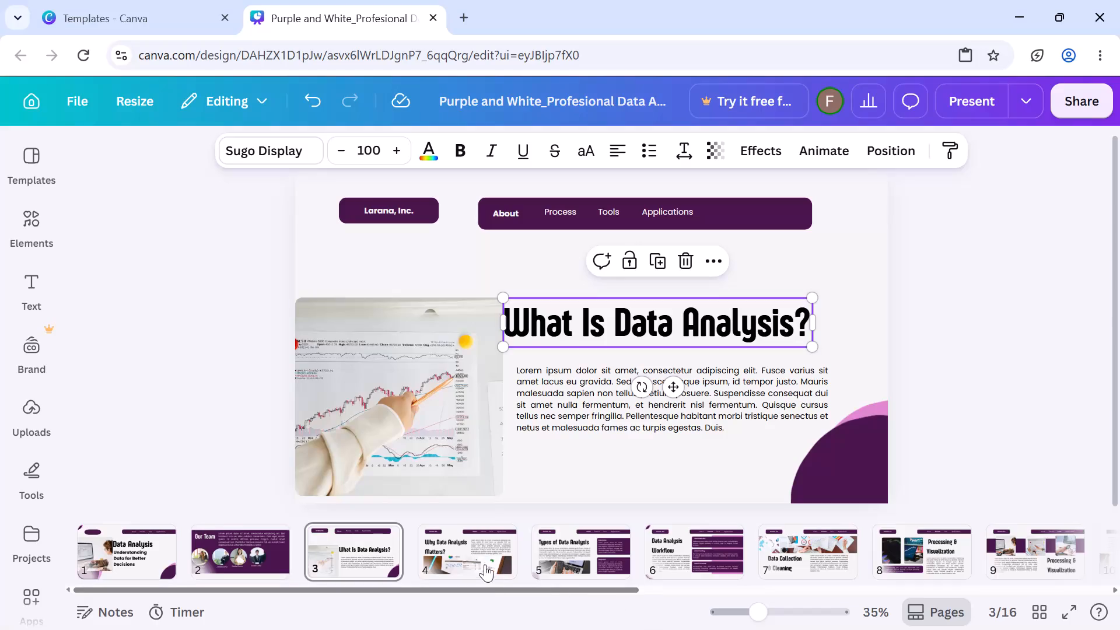
# On page 4, move the "Process" label in the purple navigation bar next to "About" and widen its text box.
pyautogui.click(475, 554)
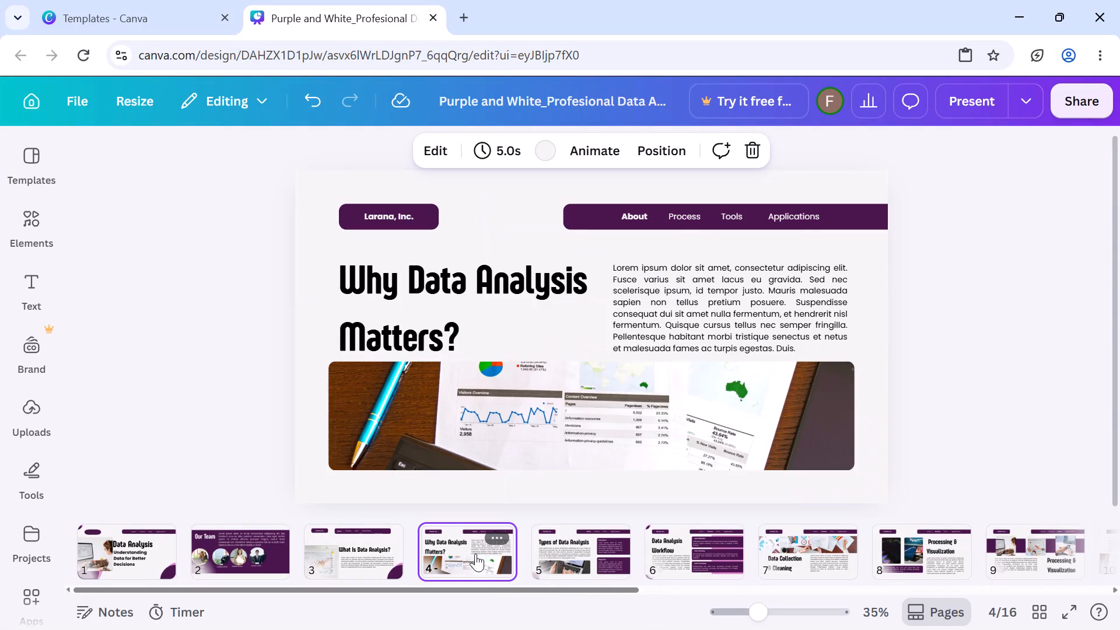
pyautogui.scroll(-1, 538, 449)
pyautogui.scroll(1, 538, 449)
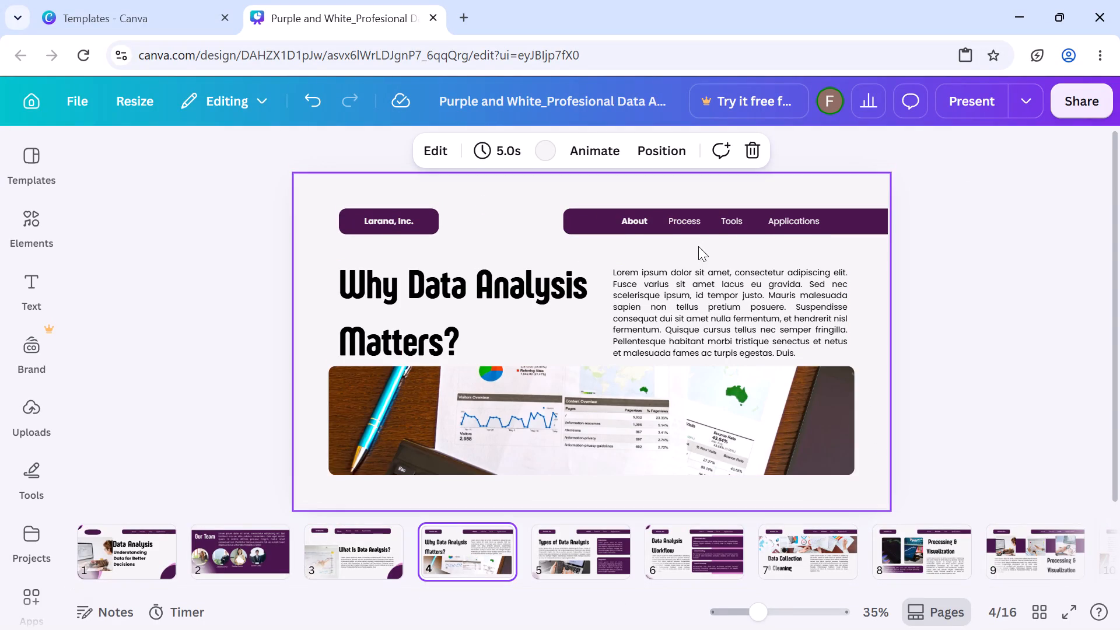
pyautogui.click(685, 220)
pyautogui.moveTo(685, 220); pyautogui.dragTo(628, 222)
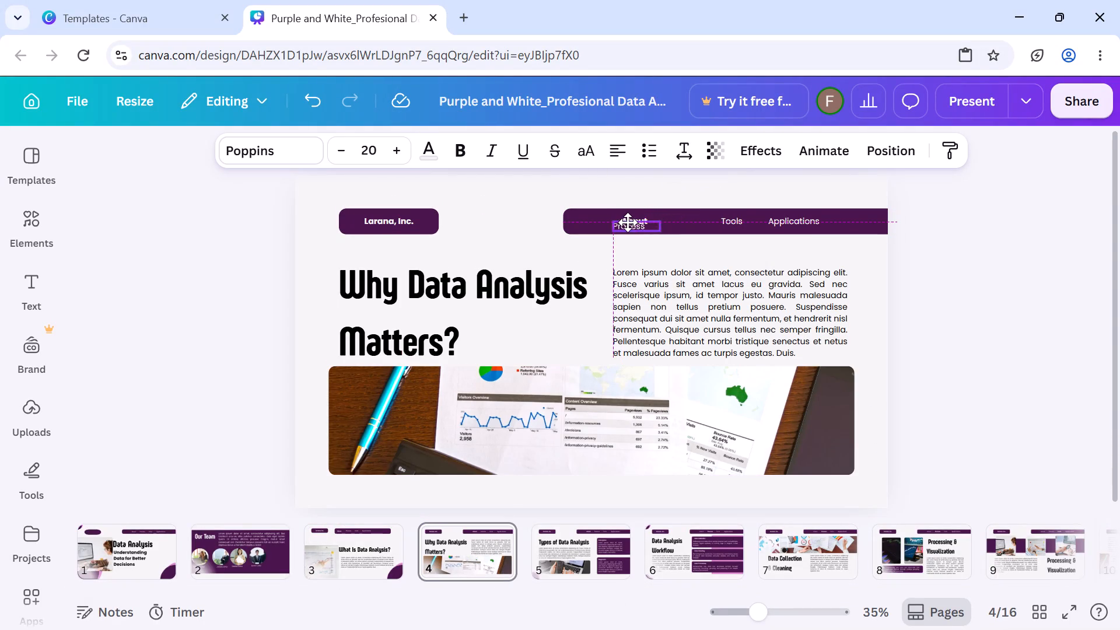
pyautogui.moveTo(628, 222); pyautogui.dragTo(610, 220)
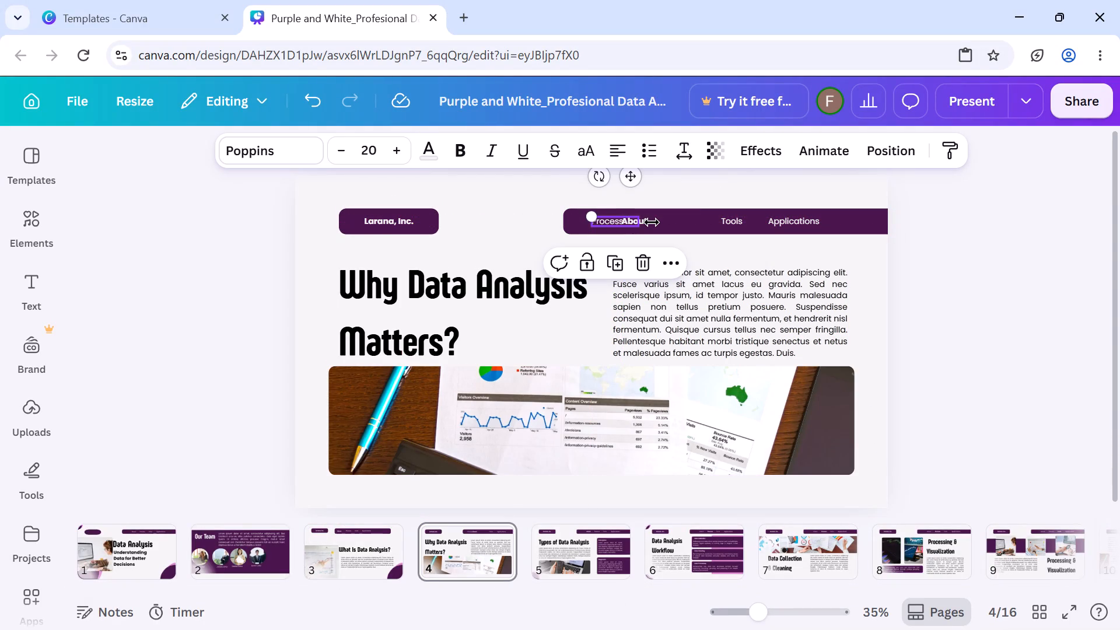
pyautogui.moveTo(652, 222); pyautogui.dragTo(686, 221)
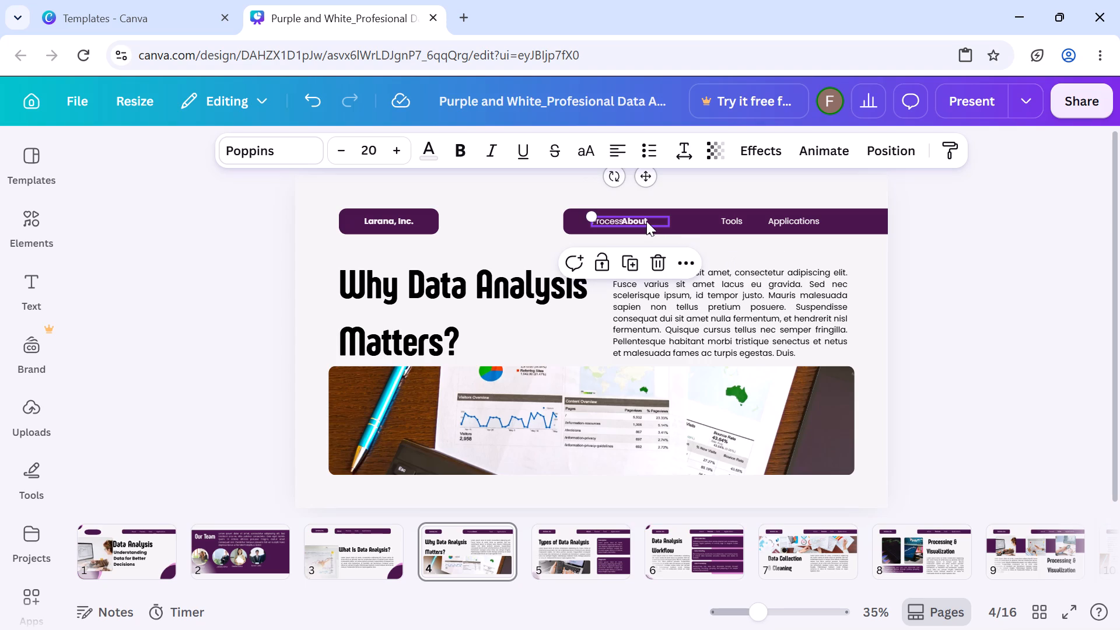
pyautogui.moveTo(644, 221); pyautogui.dragTo(720, 219)
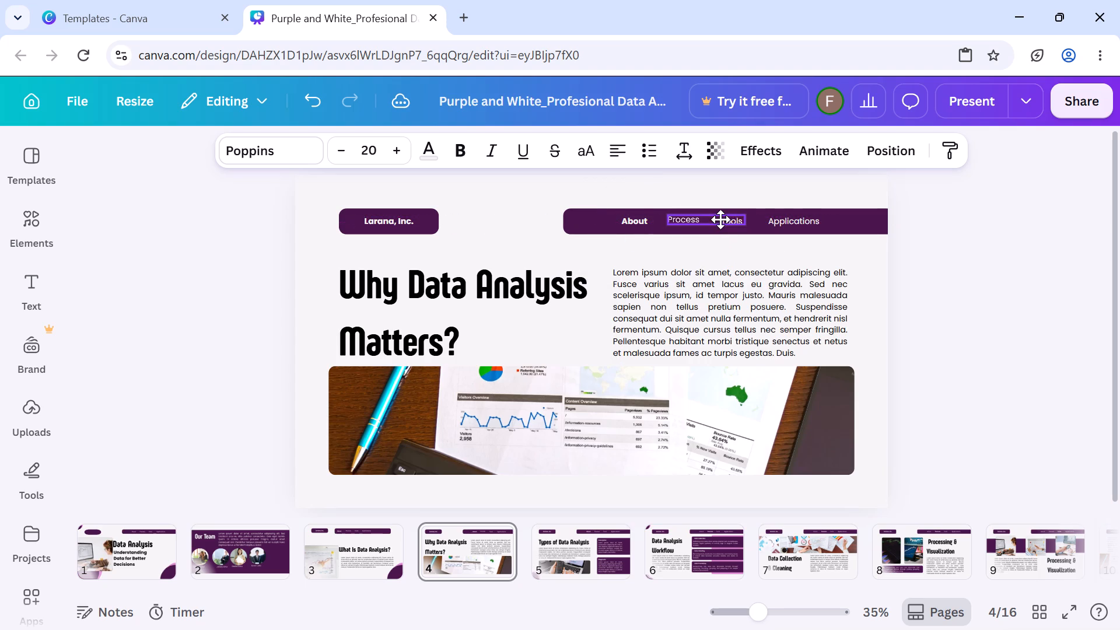
pyautogui.moveTo(720, 219); pyautogui.dragTo(710, 219)
pyautogui.click(513, 238)
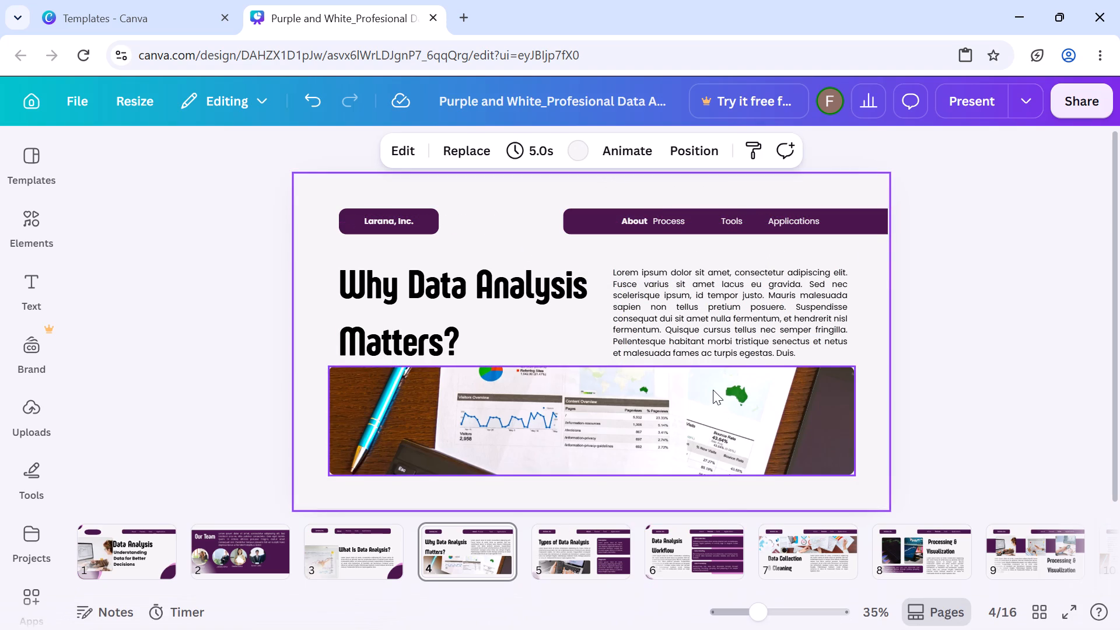
# Narrow page 4's wide chart photo, enlarge it proportionally, and shift it slightly down and right.
pyautogui.moveTo(713, 390); pyautogui.dragTo(702, 397)
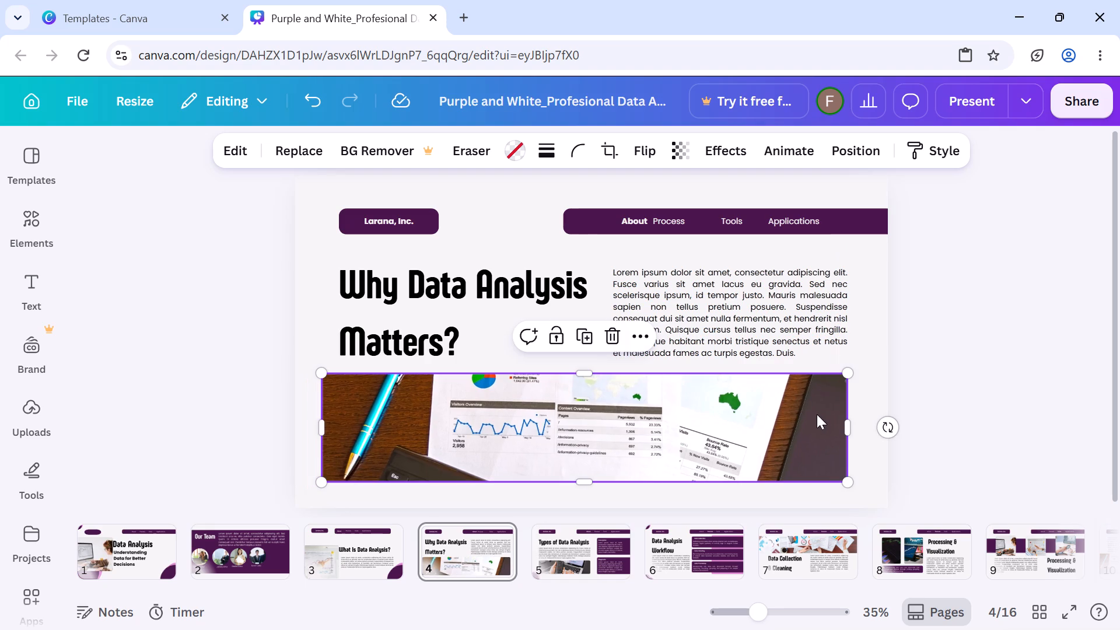
pyautogui.moveTo(852, 425); pyautogui.dragTo(731, 414)
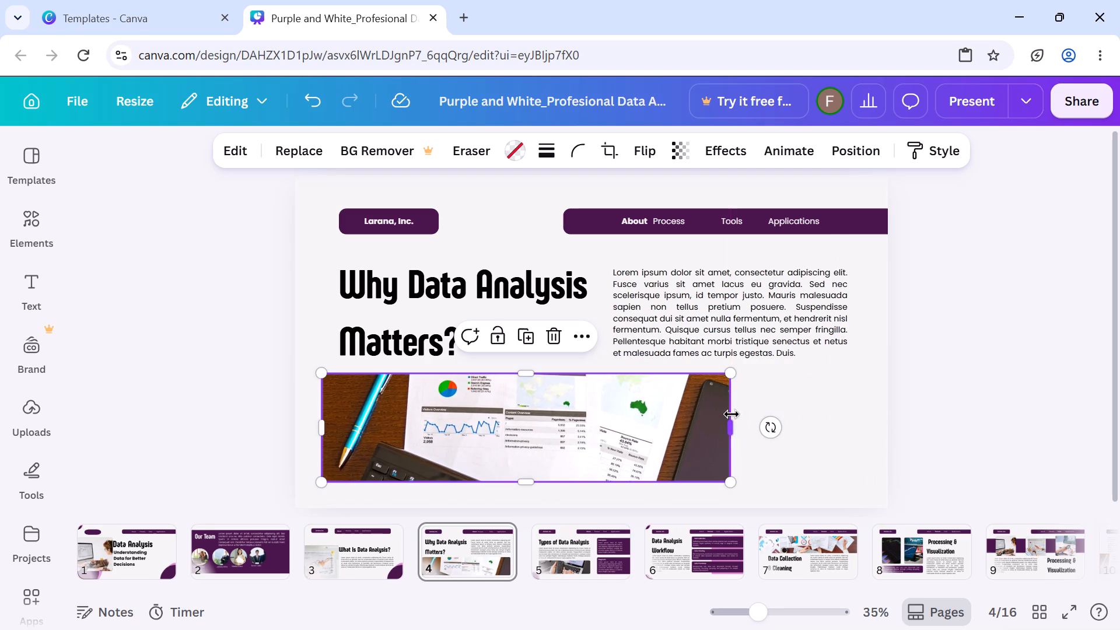
pyautogui.moveTo(727, 368); pyautogui.dragTo(772, 363)
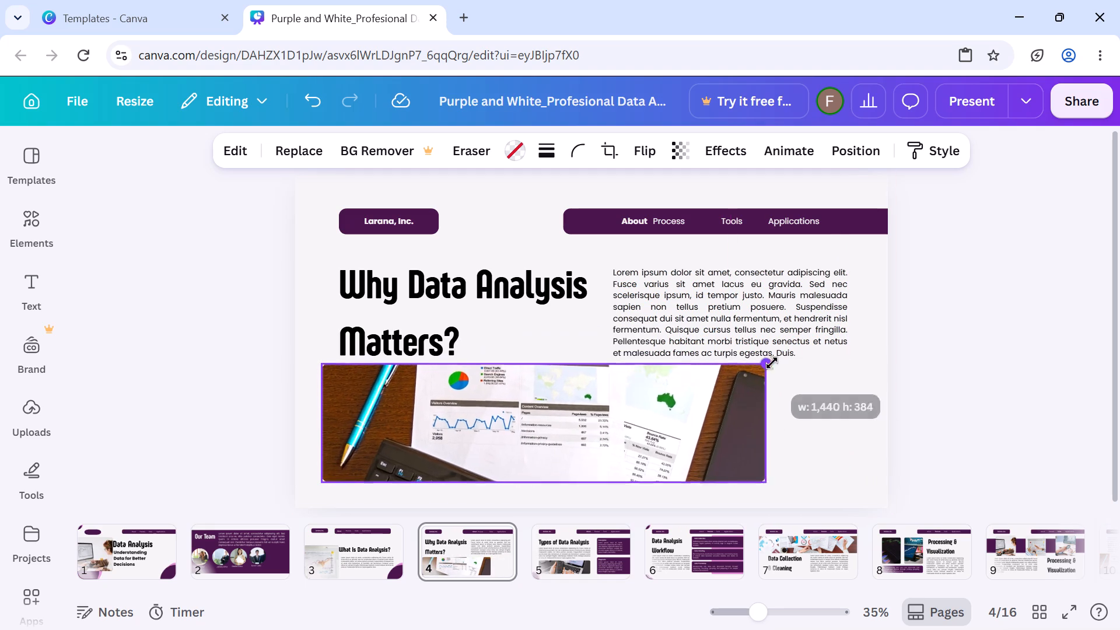
pyautogui.moveTo(772, 363); pyautogui.dragTo(800, 358)
pyautogui.moveTo(772, 378); pyautogui.dragTo(799, 390)
# Delete the Lorem ipsum paragraph under the "Types of Data Analysis" heading on page 5.
pyautogui.click(540, 558)
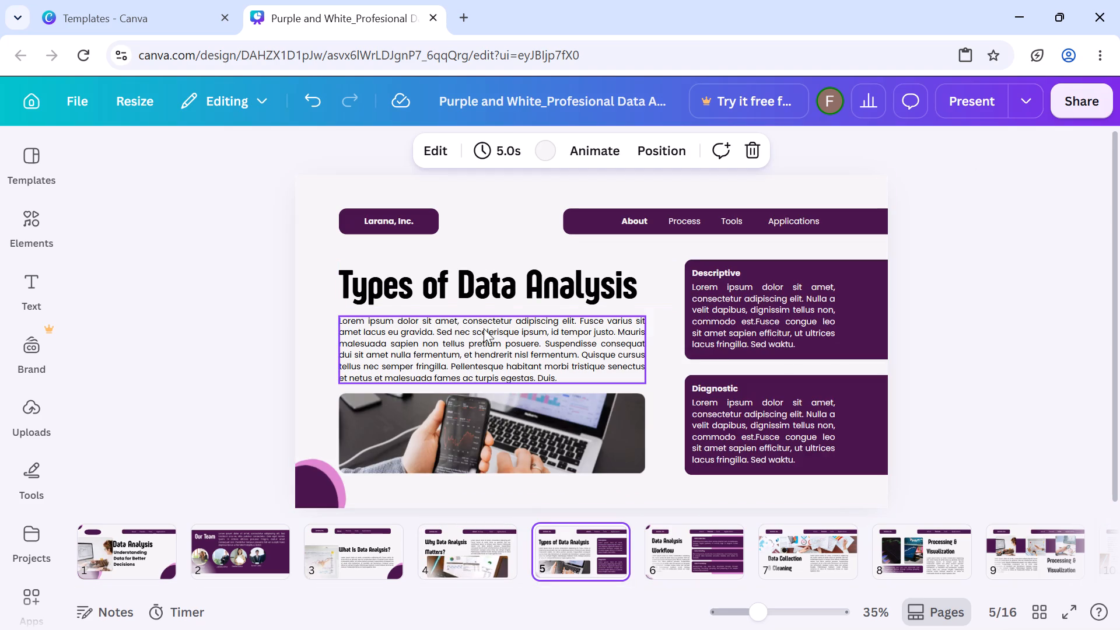
pyautogui.doubleClick(484, 356)
pyautogui.press('BackSpace')
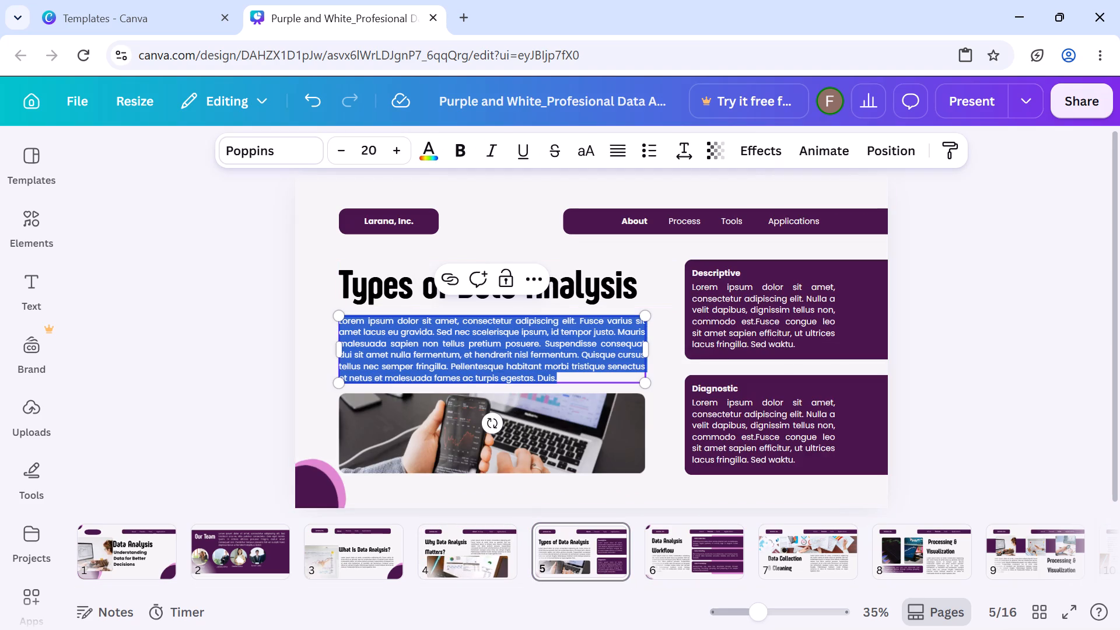
pyautogui.press('d')
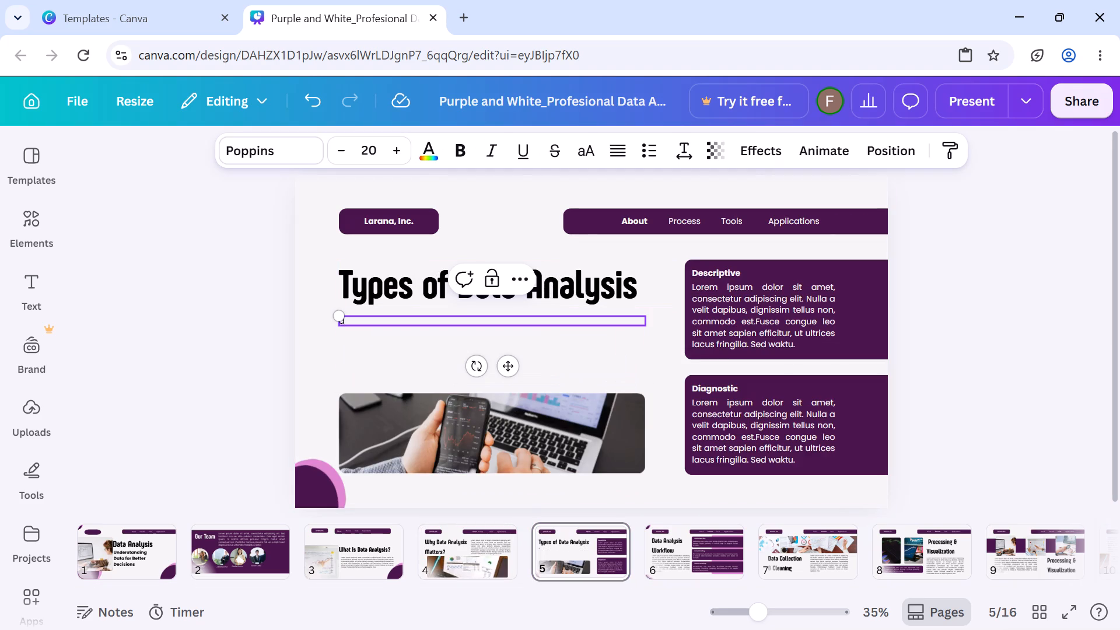
pyautogui.press('BackSpace')
# Replace the Diagnostic box's paragraph on page 5 with the copied Lorem ipsum text.
pyautogui.doubleClick(731, 315)
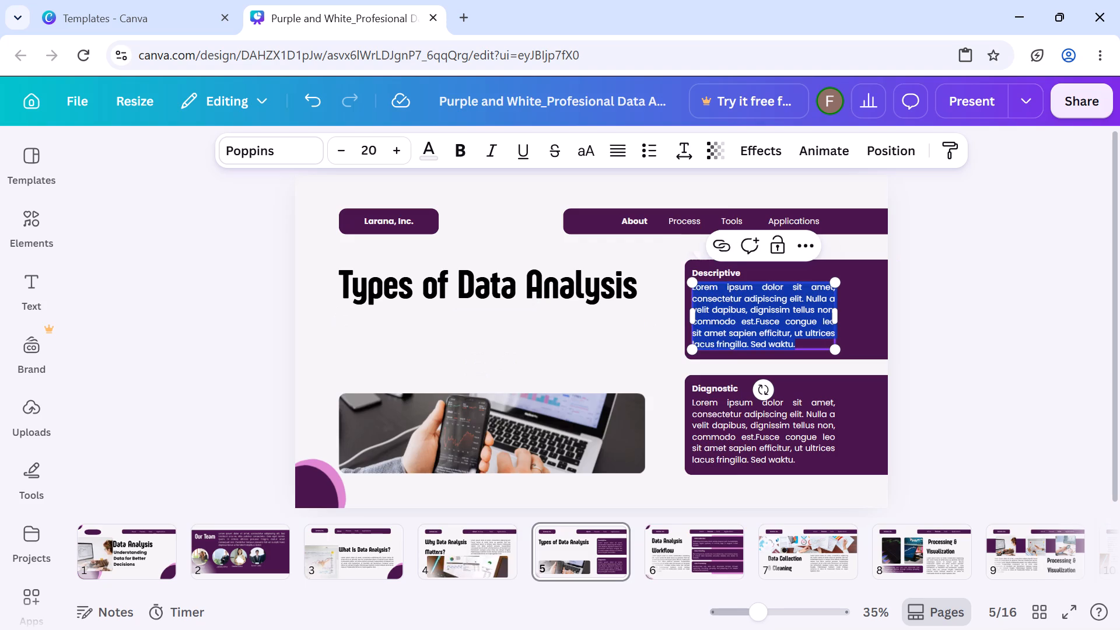
pyautogui.rightClick(731, 315)
pyautogui.click(551, 285)
pyautogui.doubleClick(464, 342)
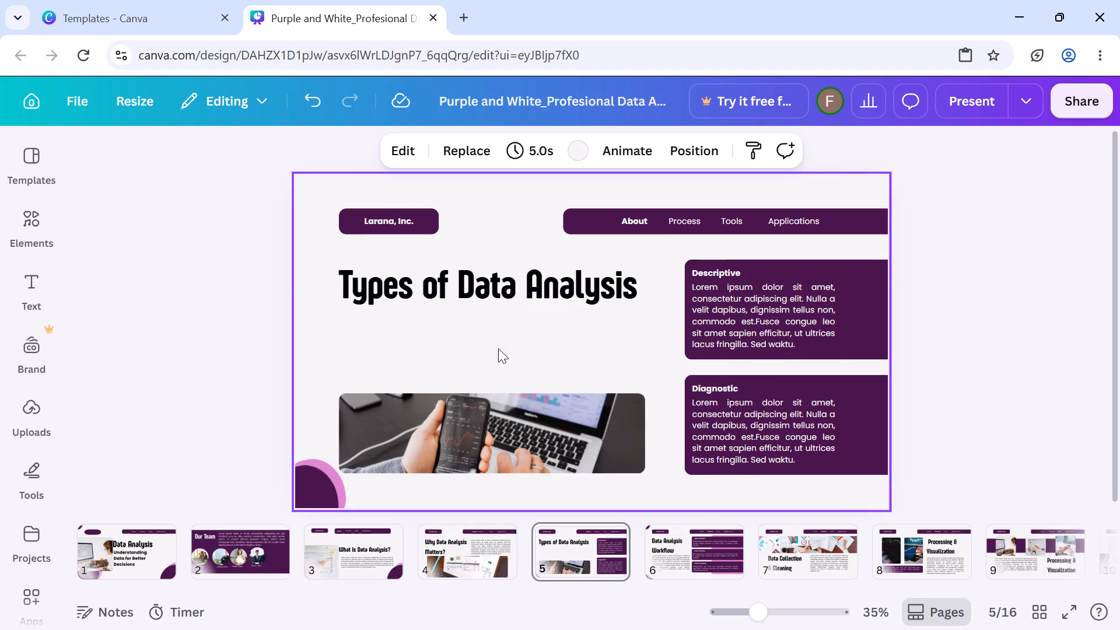
pyautogui.doubleClick(747, 436)
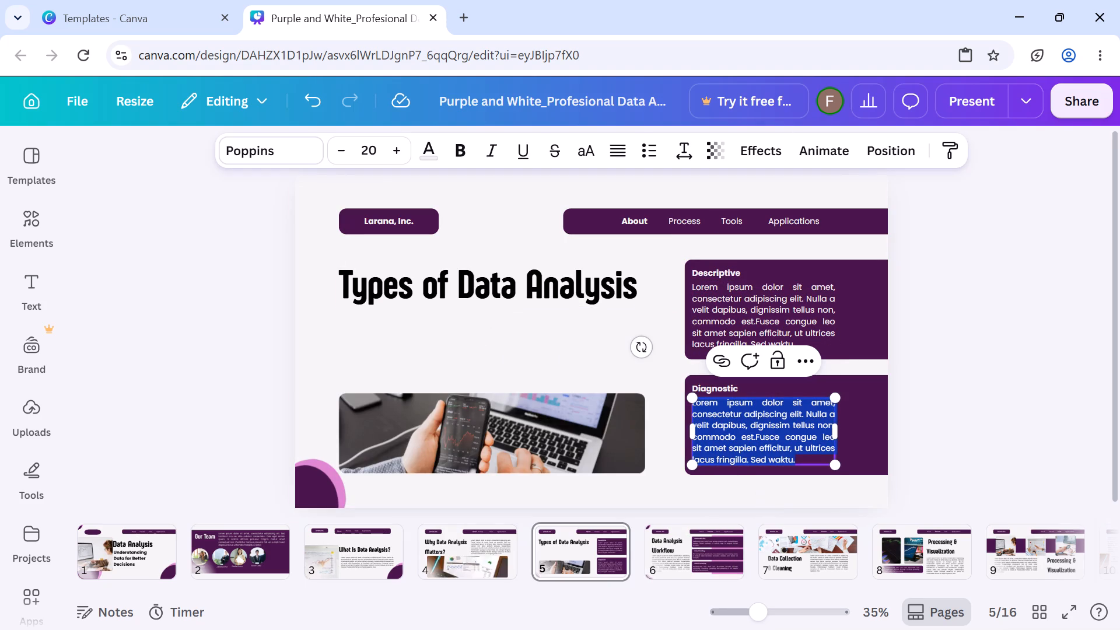
pyautogui.press('BackSpace')
pyautogui.hotkey('ctrl', 'v')
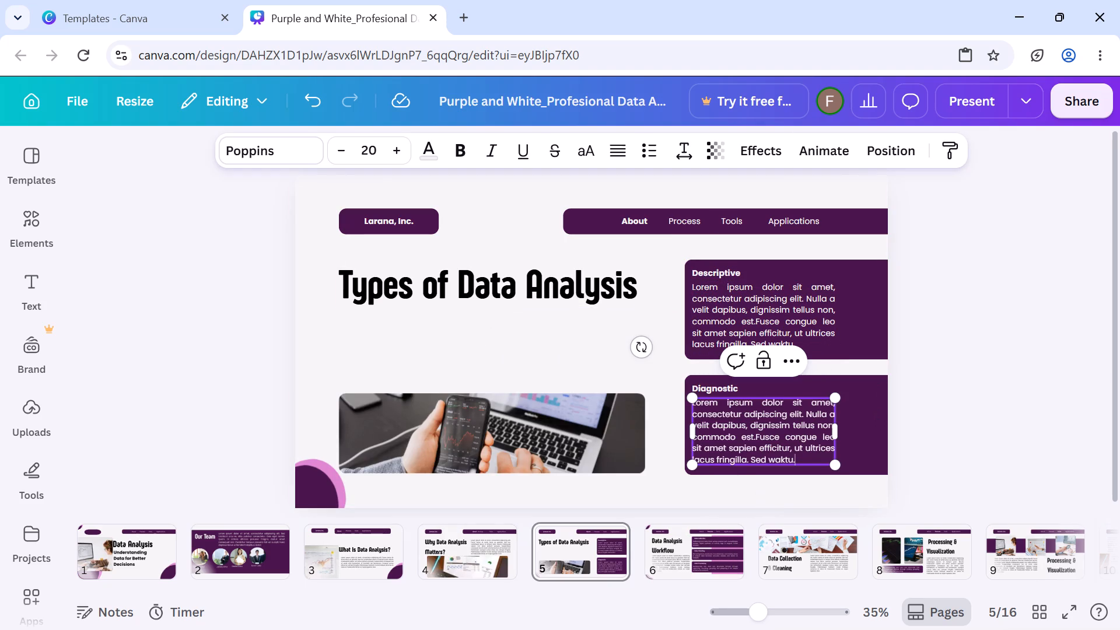
# Replace the Descriptive box's paragraph on page 5 with the same copied Lorem ipsum text.
pyautogui.doubleClick(741, 326)
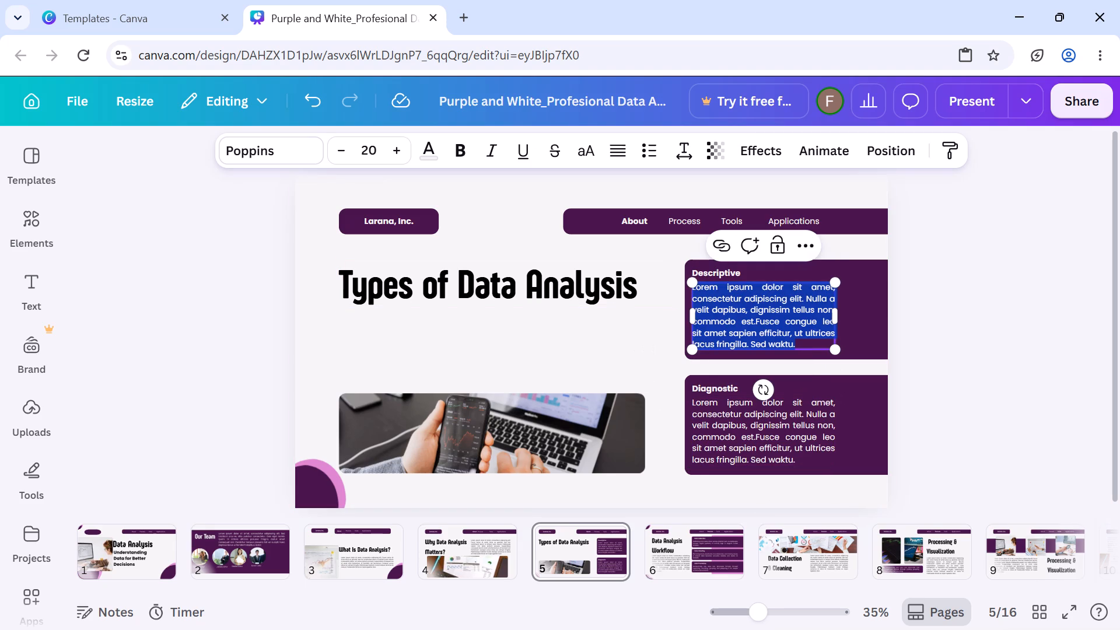
pyautogui.press('BackSpace')
pyautogui.hotkey('ctrl', 'v')
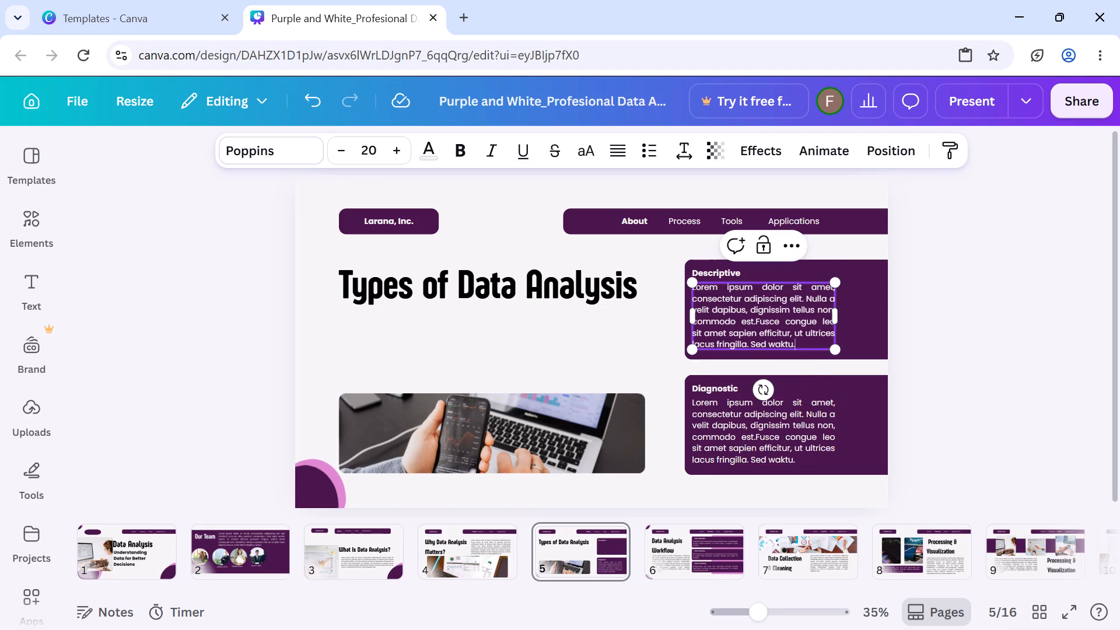
pyautogui.click(520, 355)
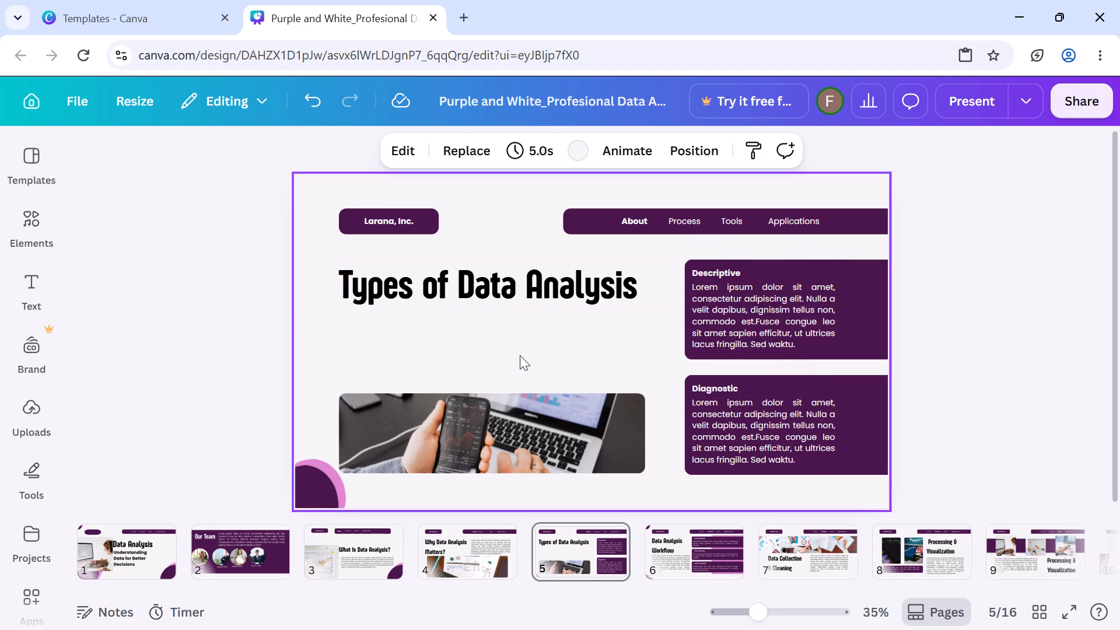
# On page 6, replace the Data Cleaning description with a copy of the Data Collection description.
pyautogui.click(672, 539)
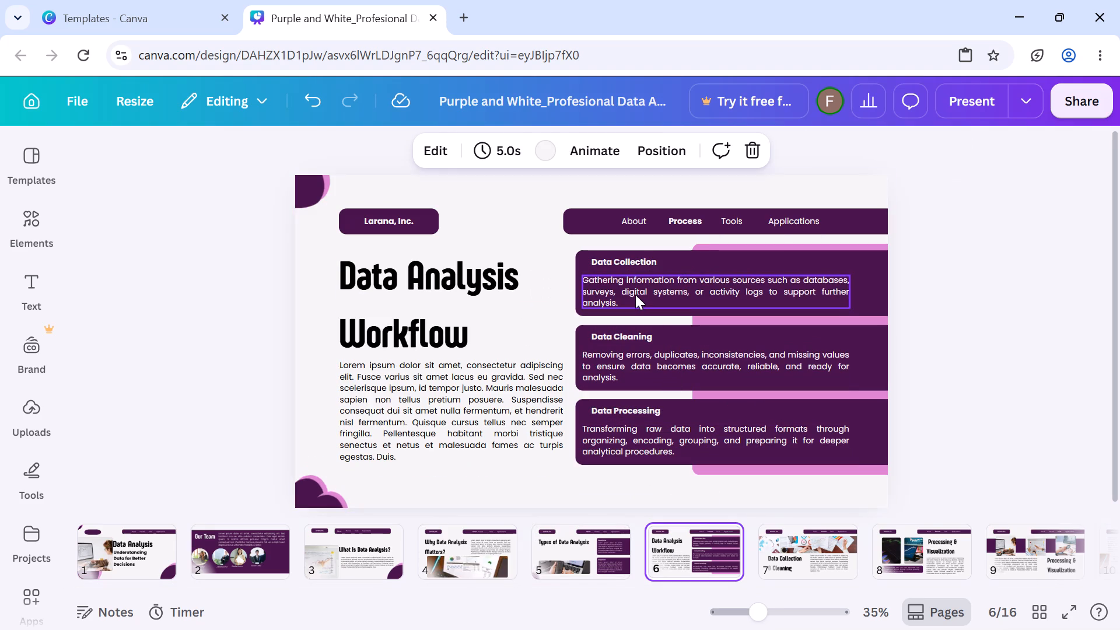
pyautogui.doubleClick(635, 295)
pyautogui.hotkey('ctrl', 'c')
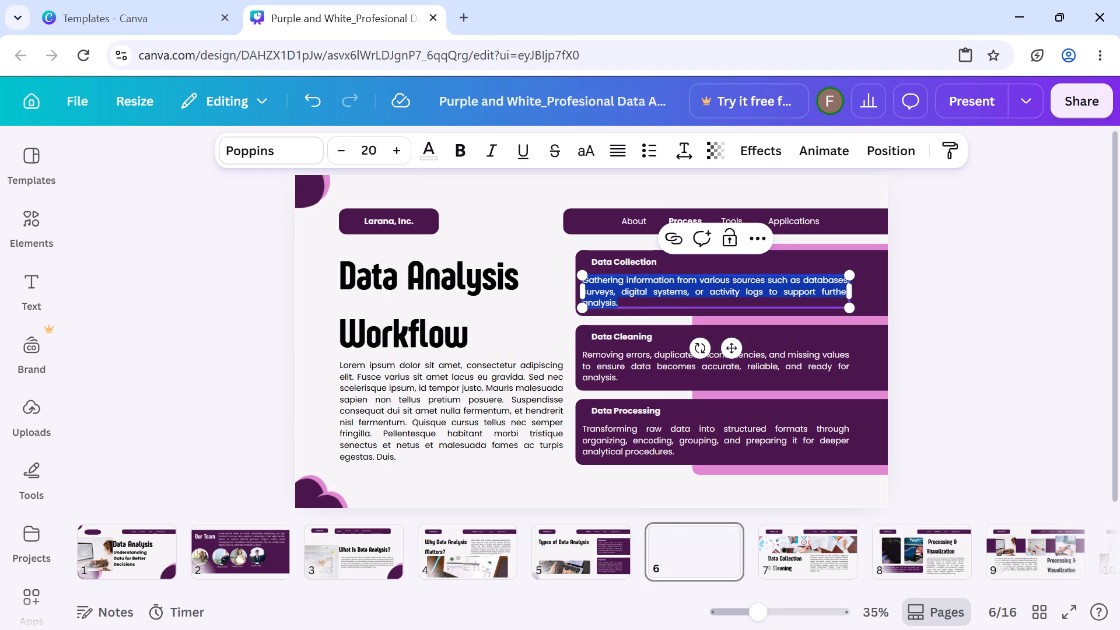
pyautogui.tripleClick(639, 370)
pyautogui.press('BackSpace')
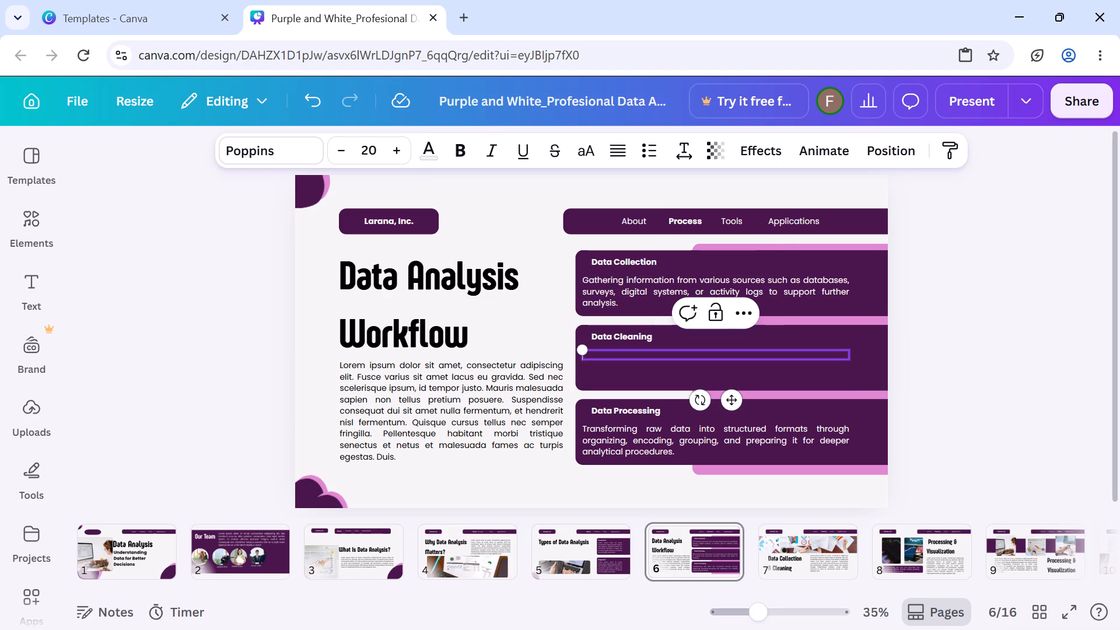
pyautogui.hotkey('ctrl', 'v')
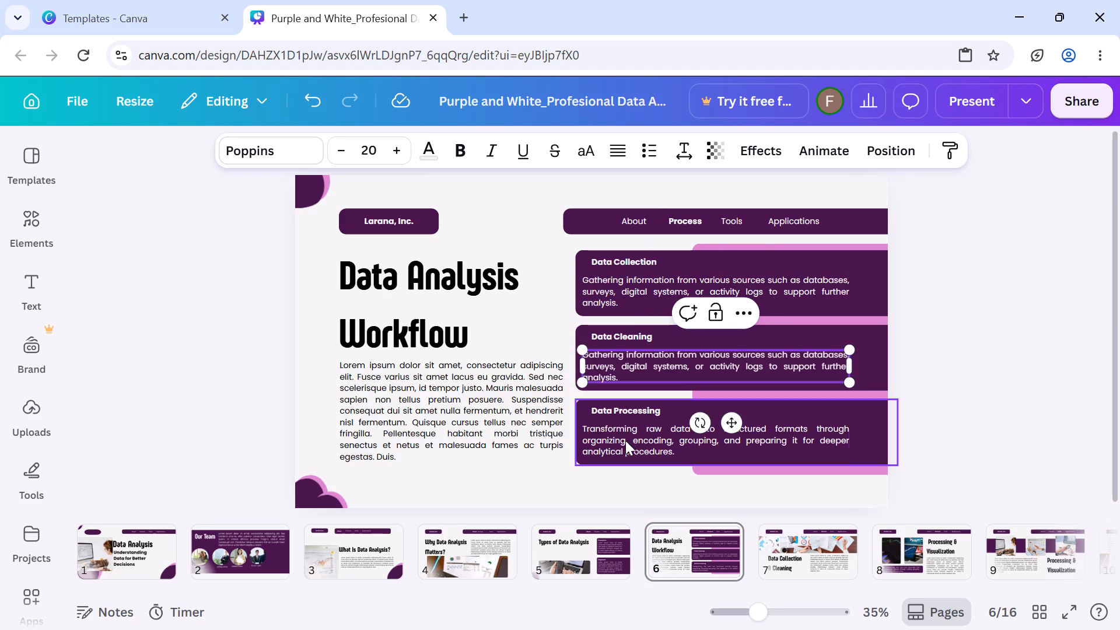
# Replace the Lorem ipsum paragraph under "Data Analysis Workflow" with a copy of the Data Processing description.
pyautogui.doubleClick(625, 447)
pyautogui.hotkey('ctrl', 'c')
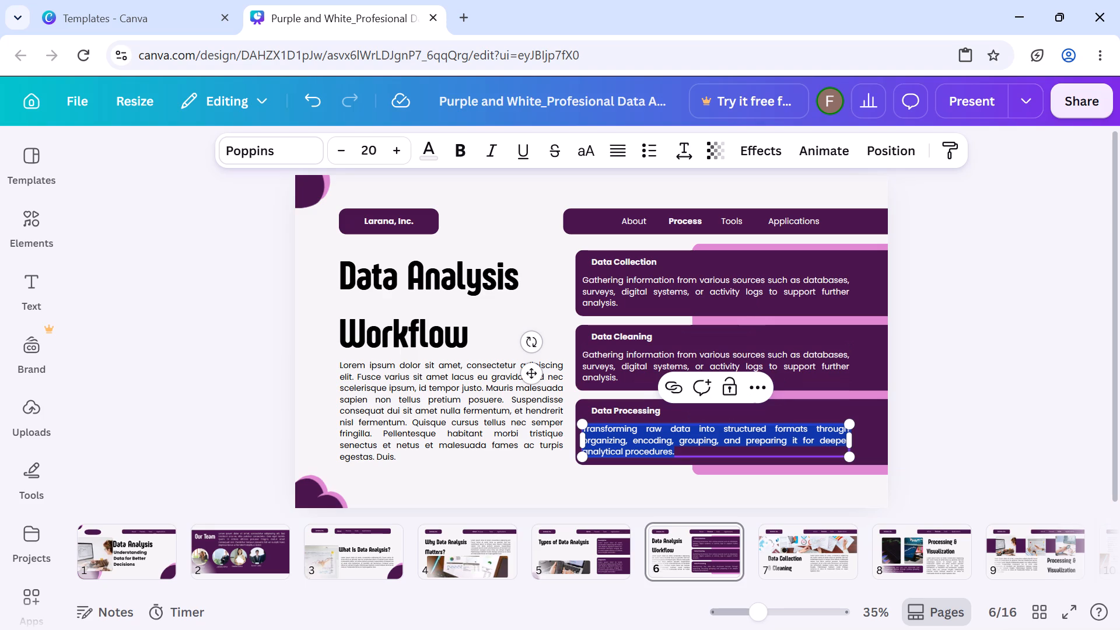
pyautogui.doubleClick(515, 407)
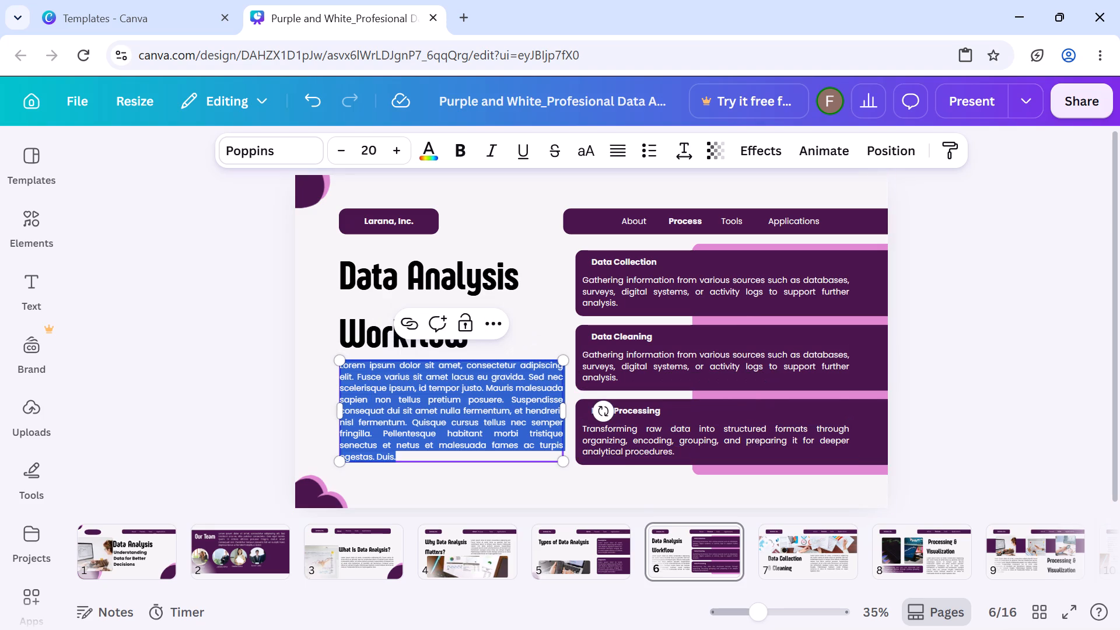
pyautogui.hotkey('ctrl', 'v')
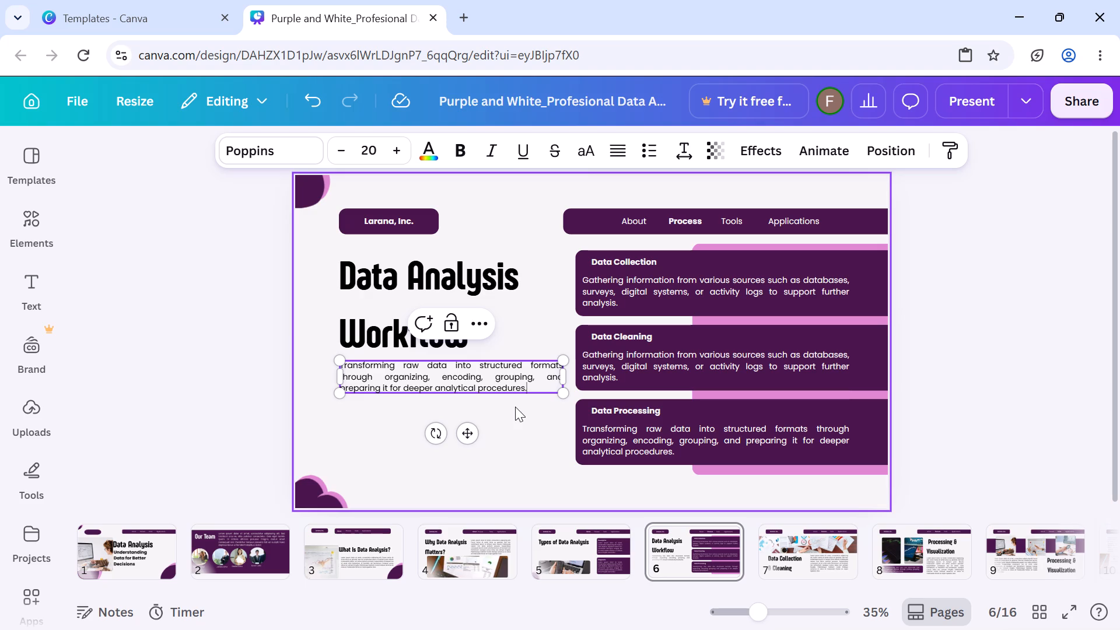
# Duplicate the wide banner photo on page 7 and move the duplicate down over the "Data Collection & Cleaning" heading.
pyautogui.click(335, 572)
pyautogui.click(664, 549)
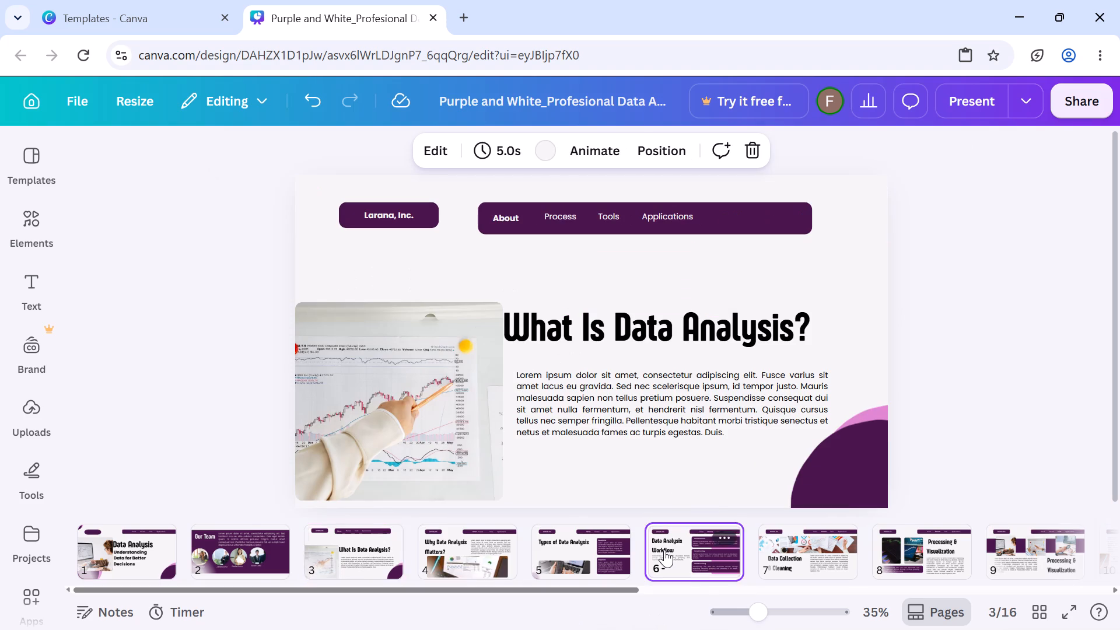
pyautogui.hscroll(-2, 664, 549)
pyautogui.click(647, 547)
pyautogui.hscroll(-2, 647, 547)
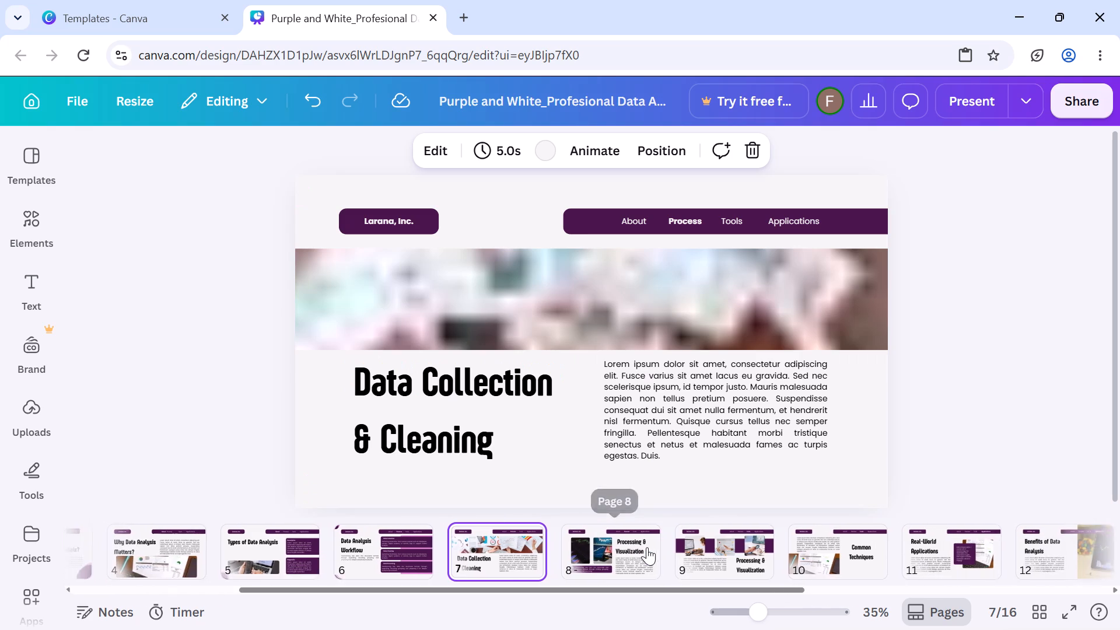
pyautogui.hscroll(-1, 647, 547)
pyautogui.click(484, 316)
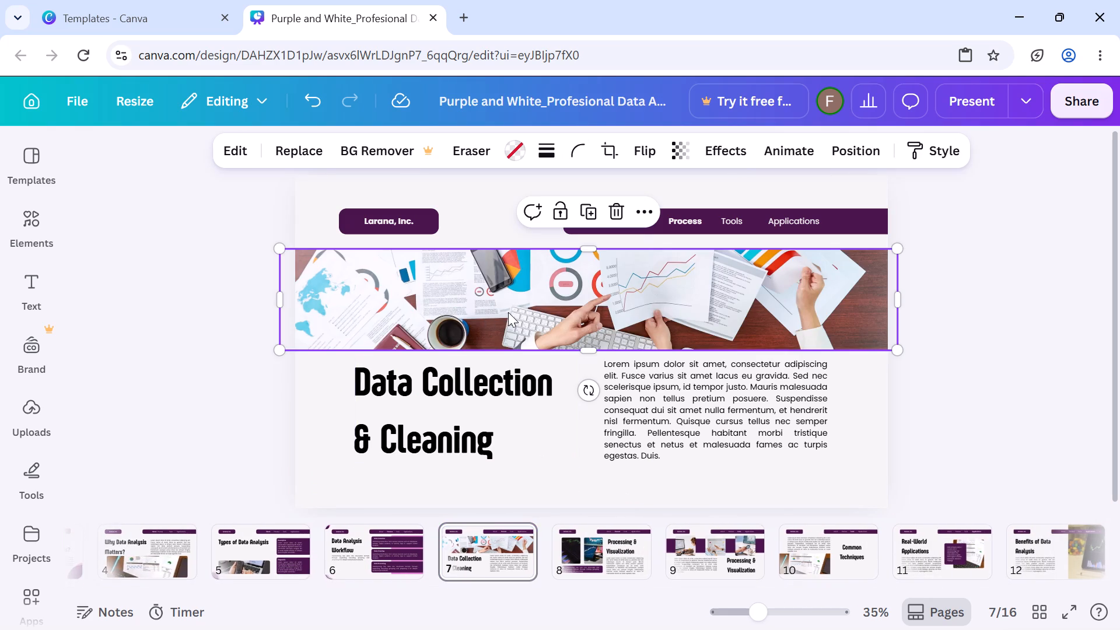
pyautogui.rightClick(519, 310)
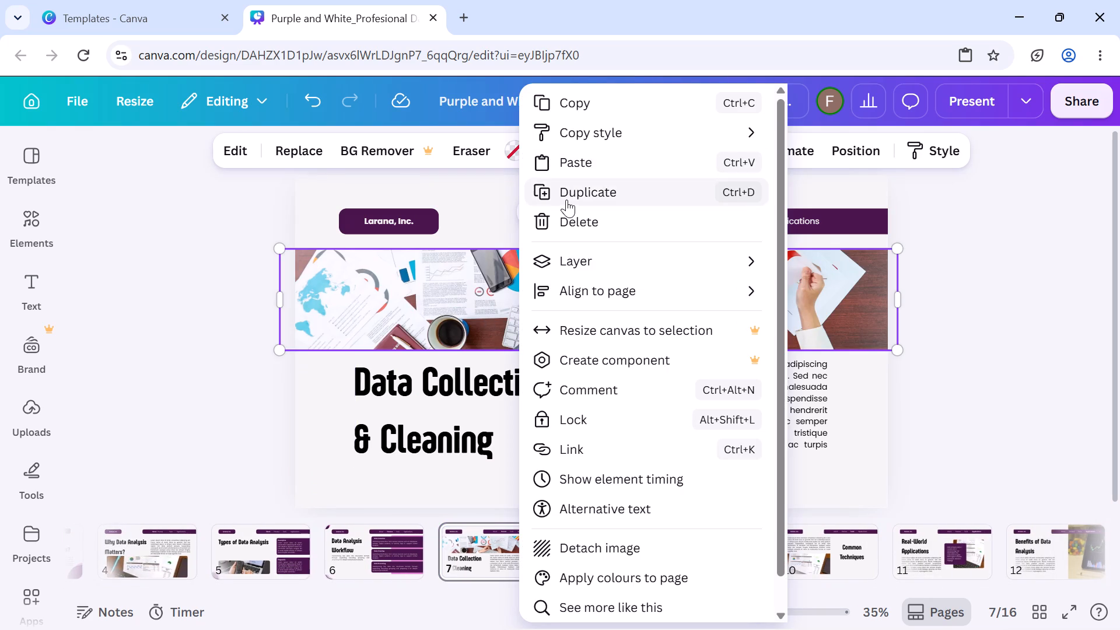
pyautogui.click(566, 199)
pyautogui.moveTo(533, 288); pyautogui.dragTo(564, 302)
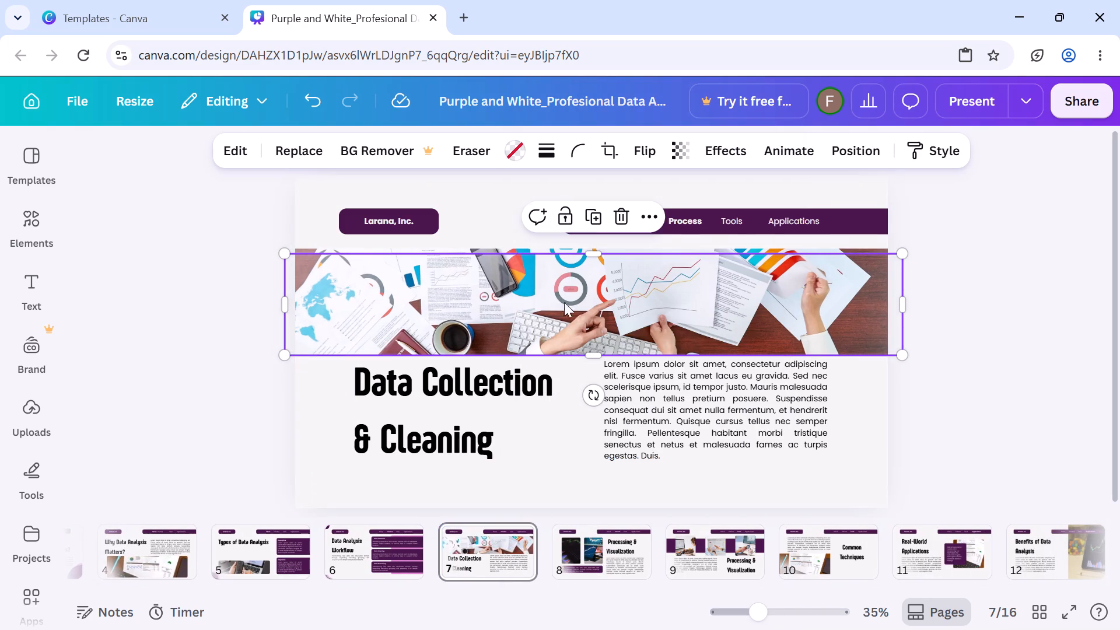
pyautogui.moveTo(564, 302); pyautogui.dragTo(573, 369)
# Copy the duplicated banner photo on page 7 and delete the duplicate along with its empty frame.
pyautogui.rightClick(573, 369)
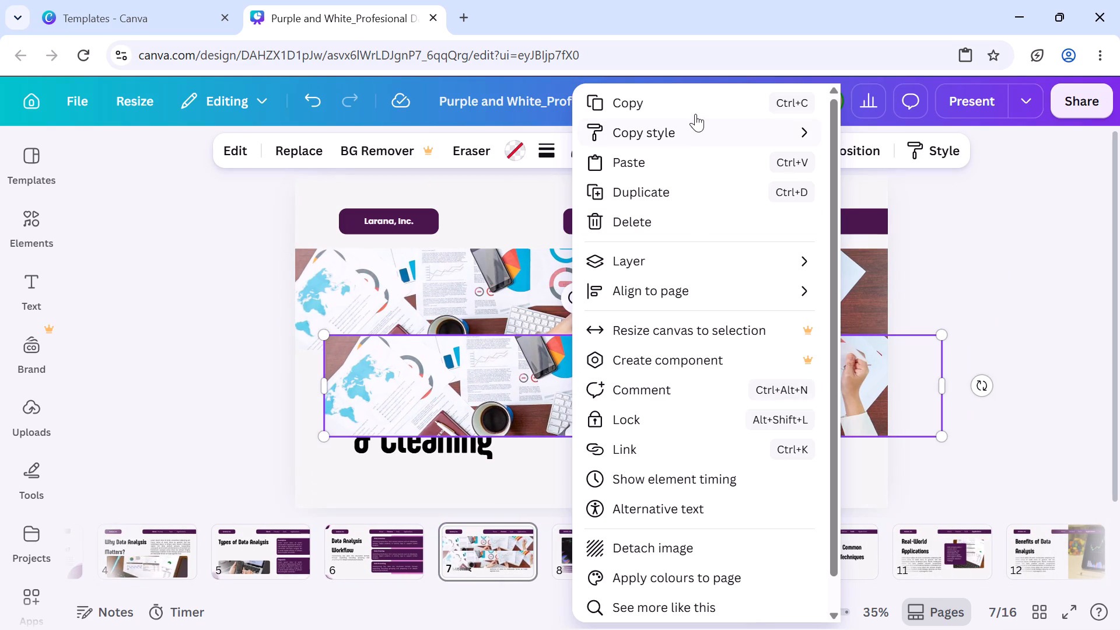
pyautogui.click(683, 99)
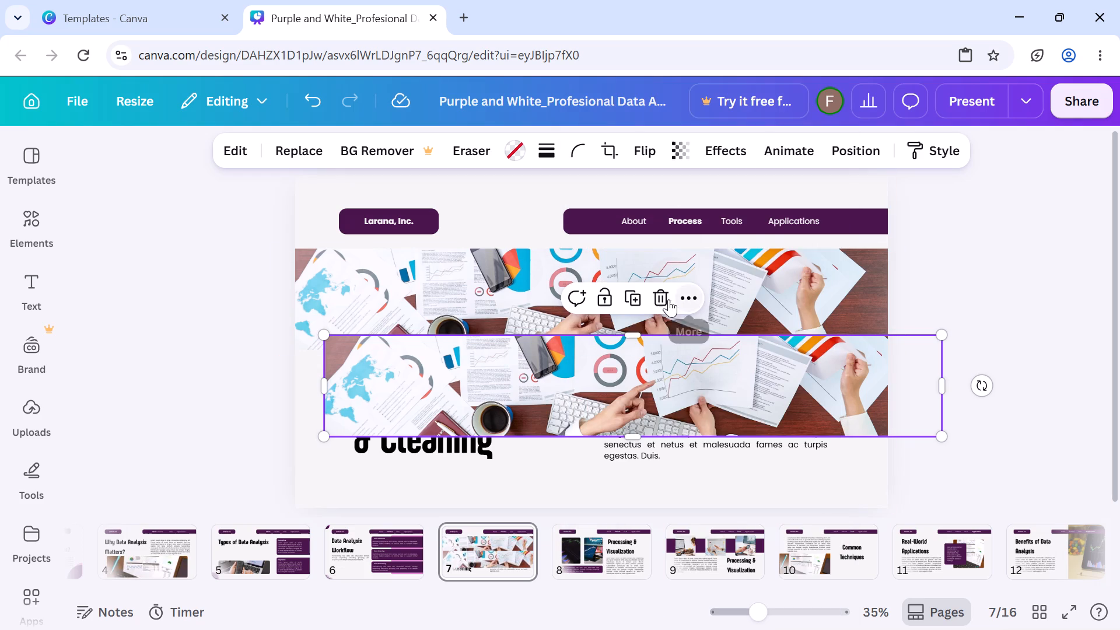
pyautogui.click(661, 299)
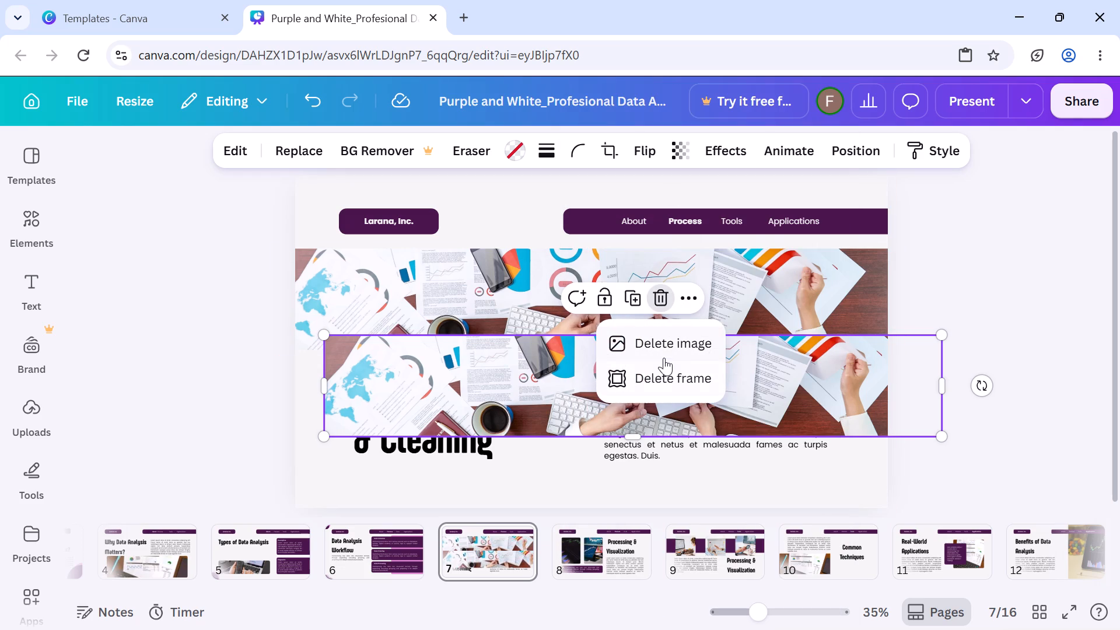
pyautogui.click(664, 345)
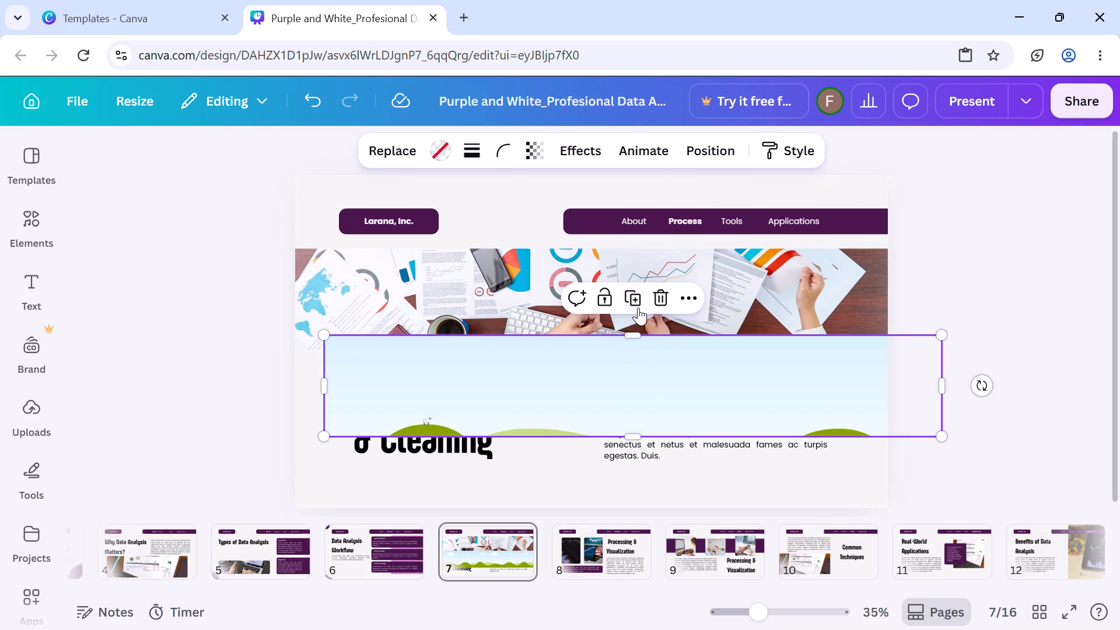
pyautogui.click(661, 306)
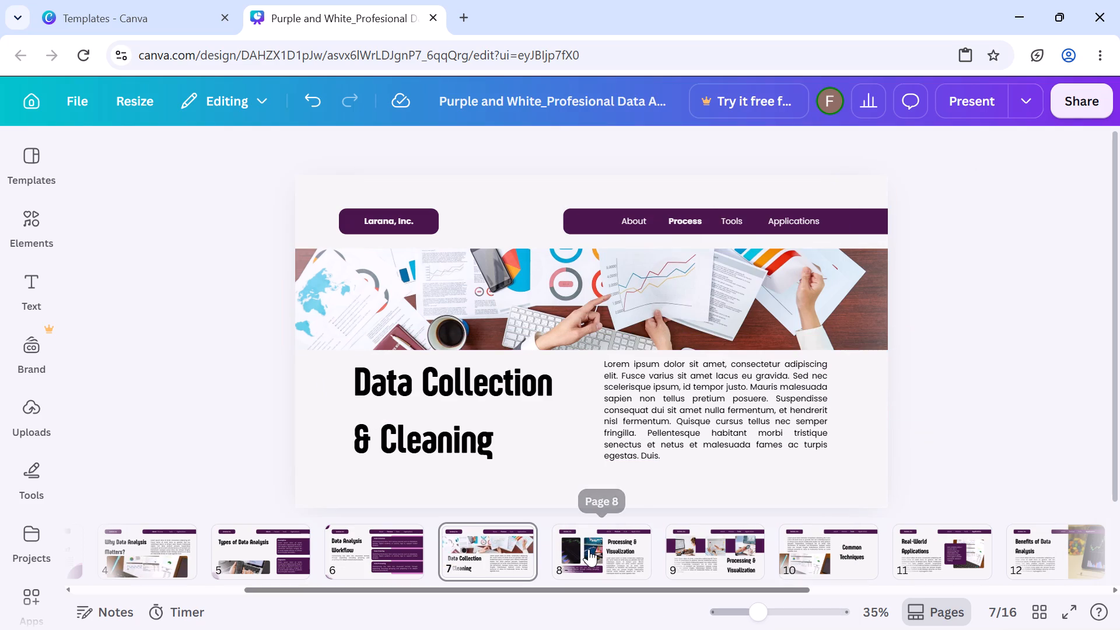
# Paste the copied banner photo onto page 10 and crop its width down to a small landscape picture.
pyautogui.click(589, 549)
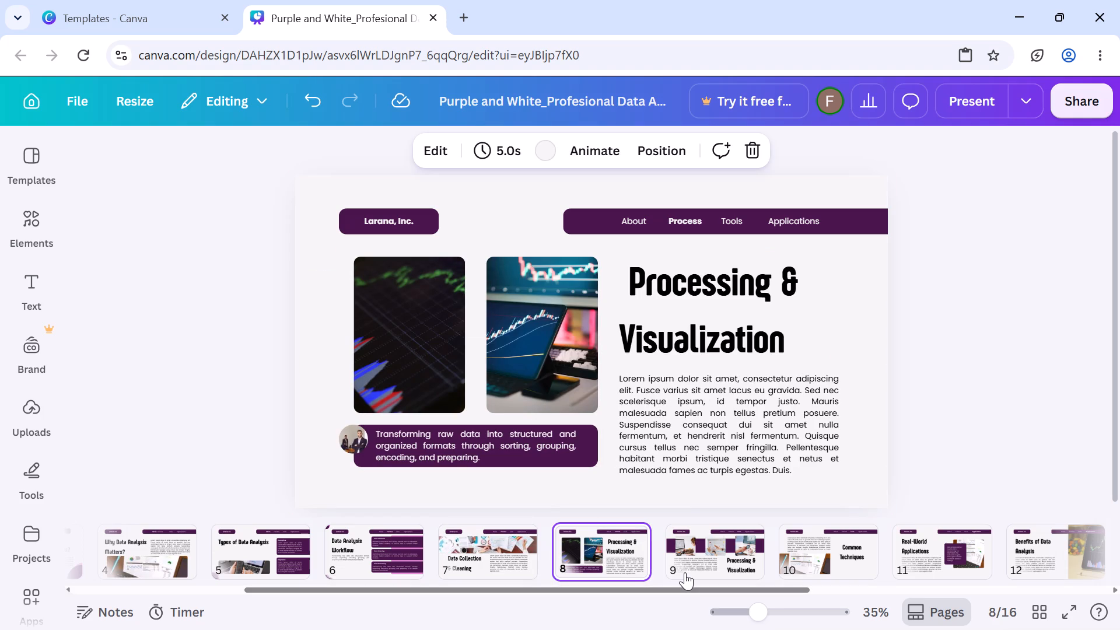
pyautogui.click(685, 572)
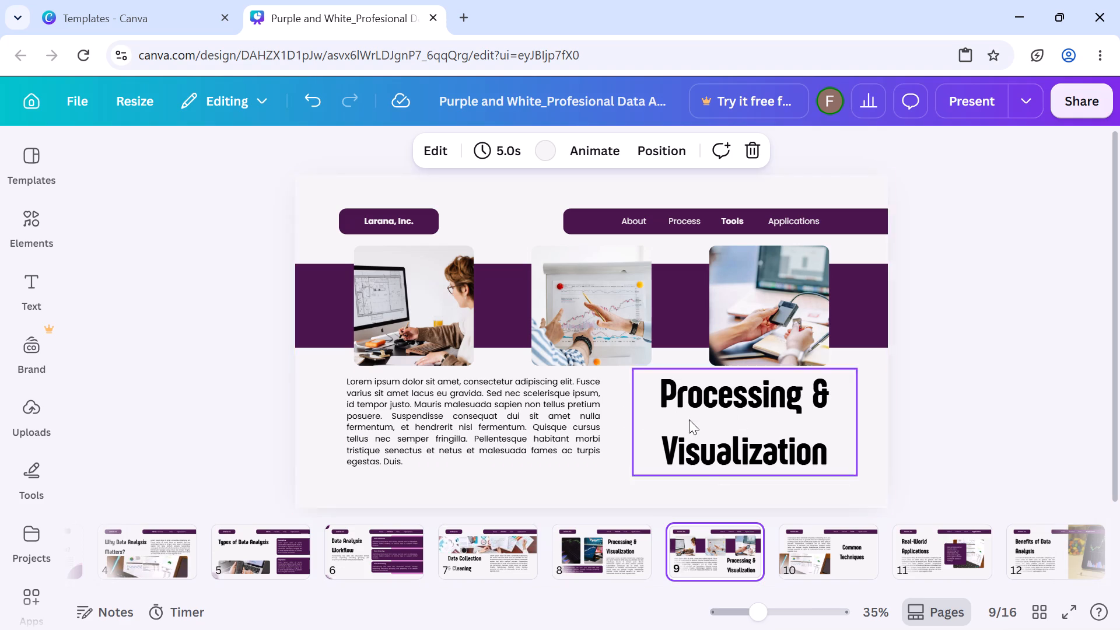
pyautogui.click(825, 559)
pyautogui.hscroll(-1, 825, 559)
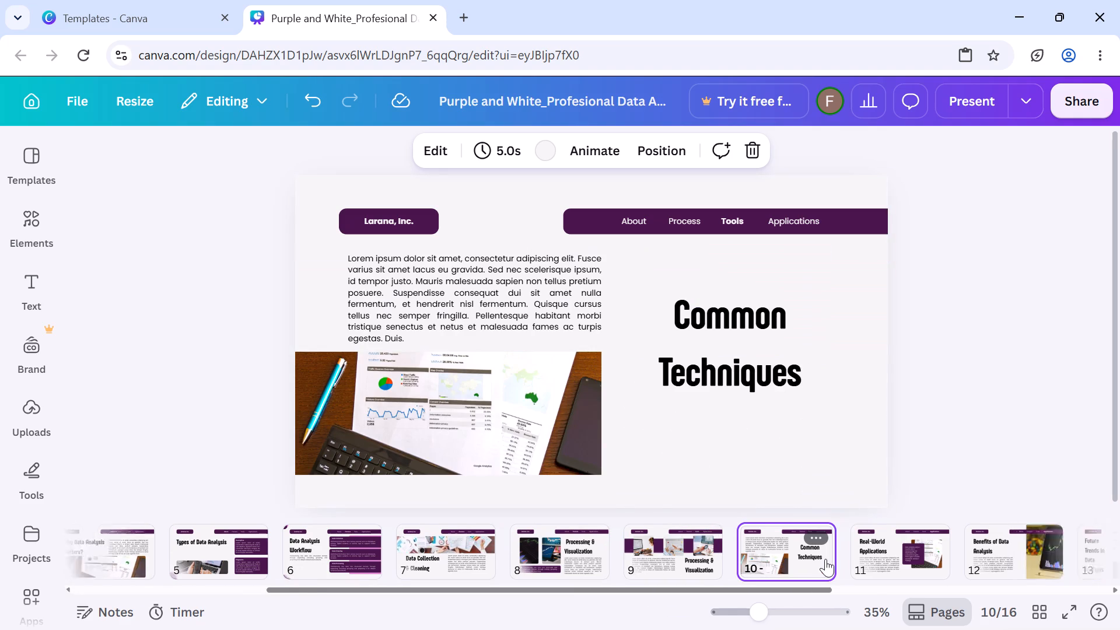
pyautogui.hscroll(-4, 825, 559)
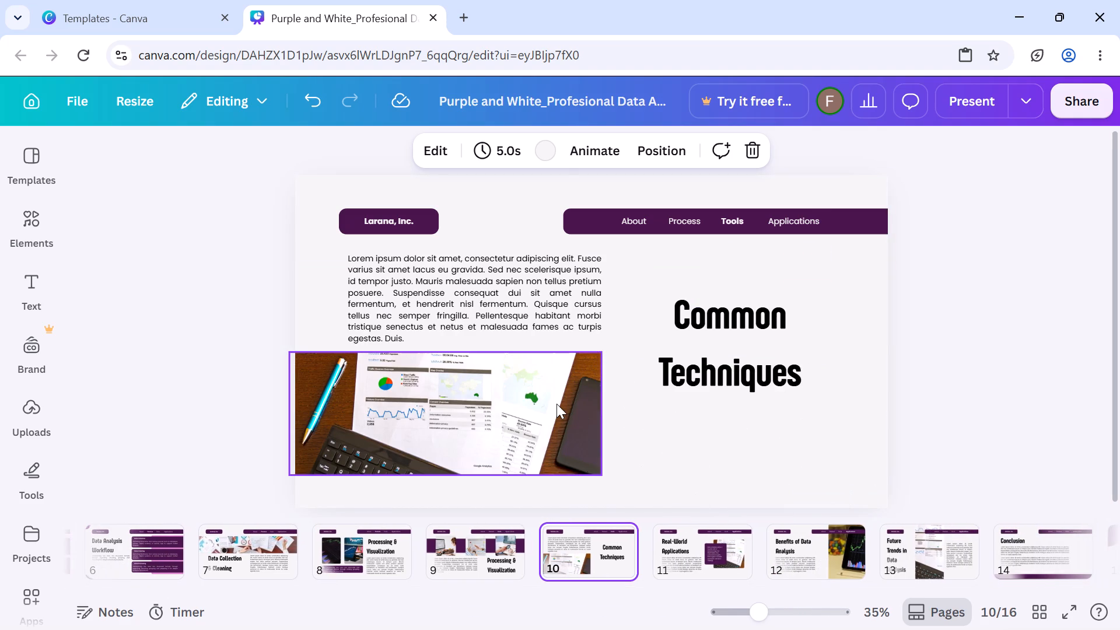
pyautogui.rightClick(556, 404)
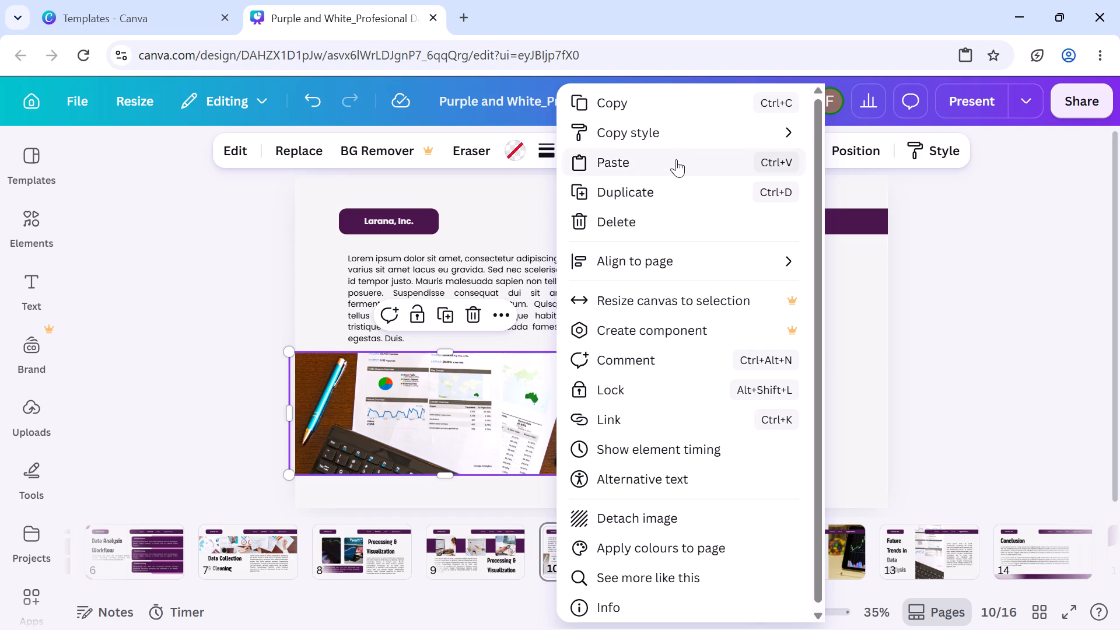
pyautogui.click(677, 160)
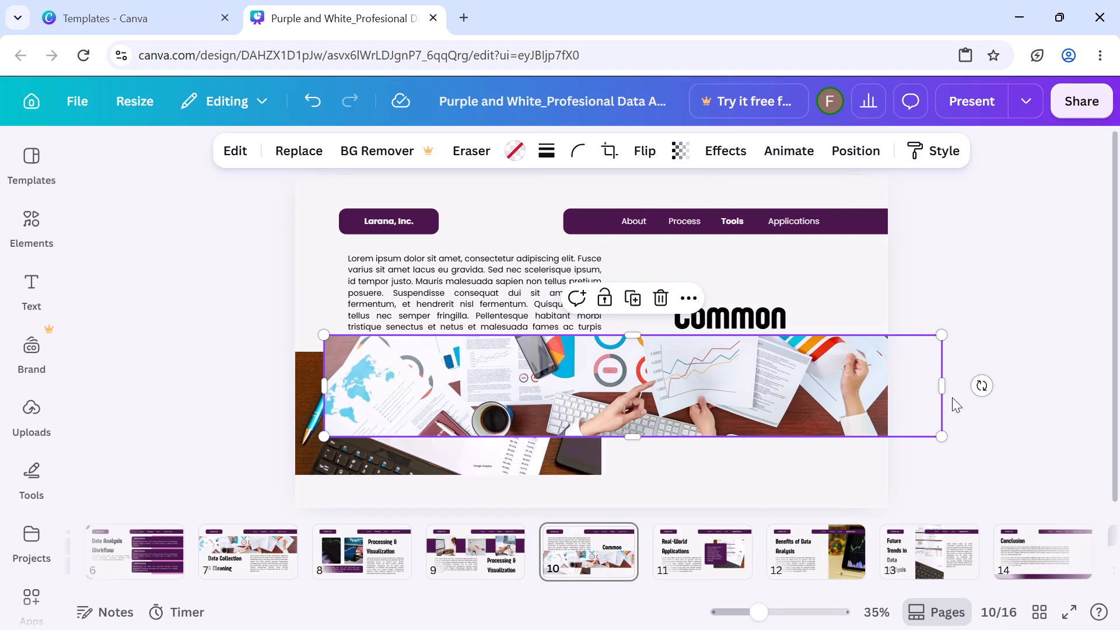
pyautogui.moveTo(943, 442); pyautogui.dragTo(836, 456)
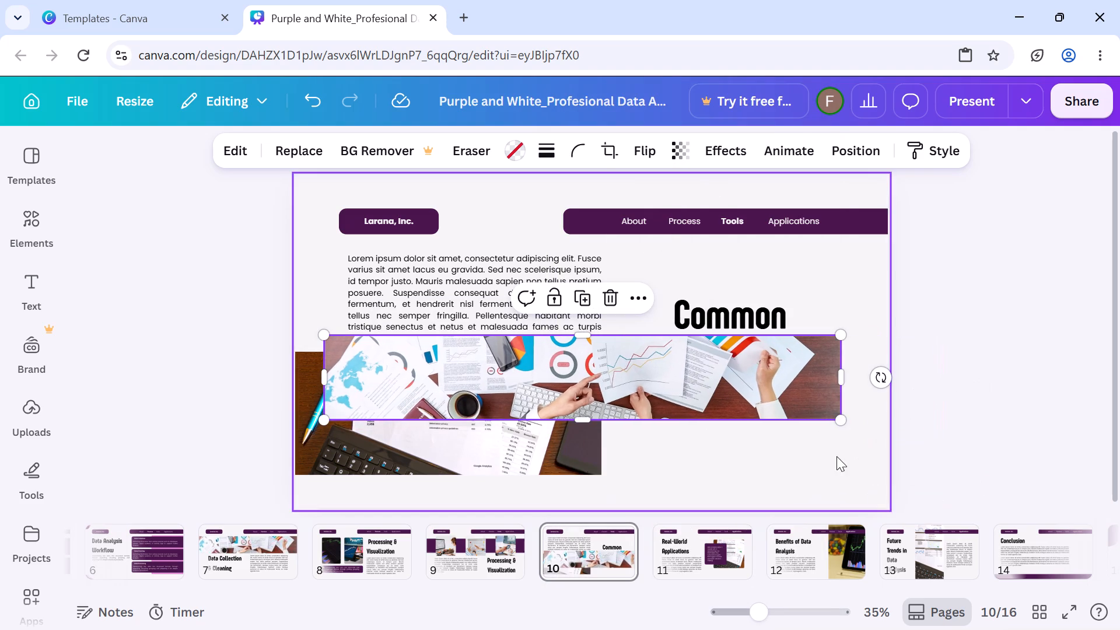
pyautogui.moveTo(841, 379); pyautogui.dragTo(605, 401)
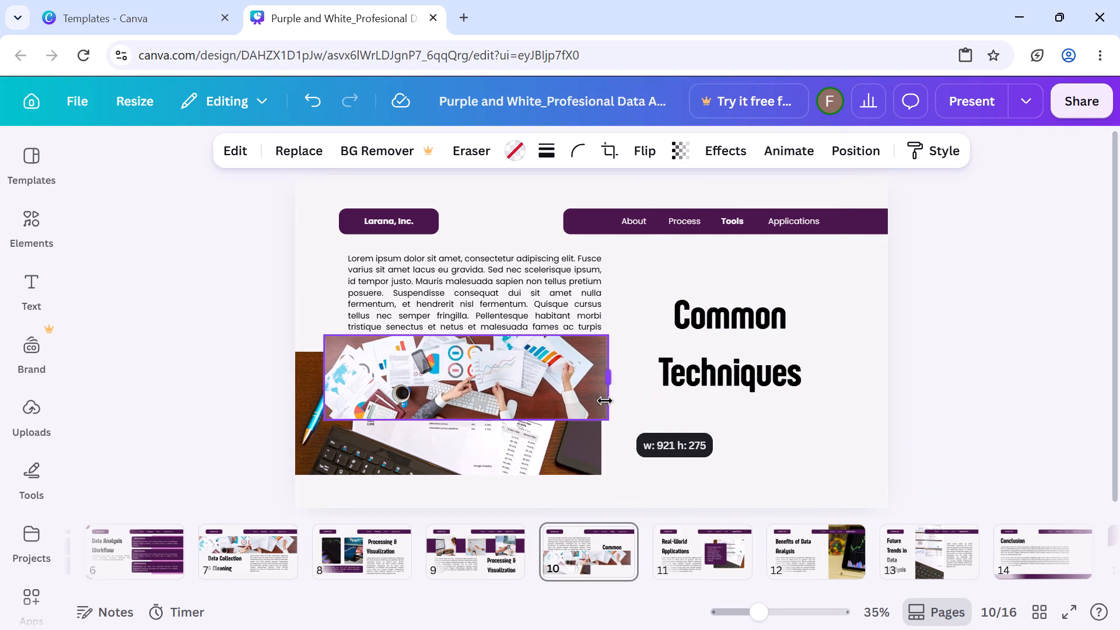
pyautogui.moveTo(605, 401); pyautogui.dragTo(473, 387)
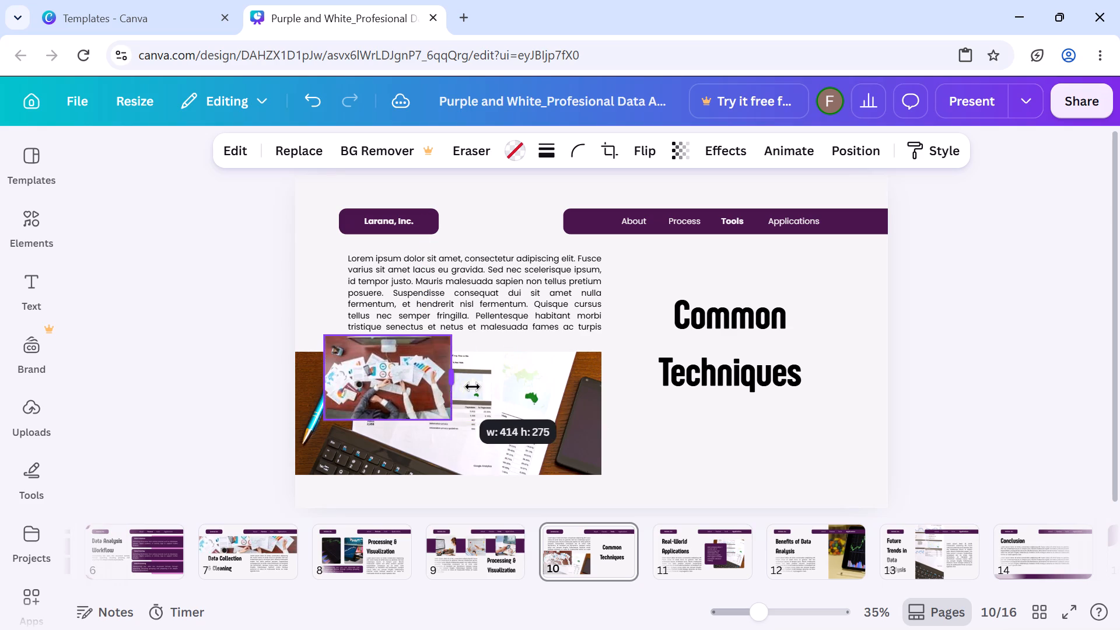
pyautogui.moveTo(473, 387); pyautogui.dragTo(435, 388)
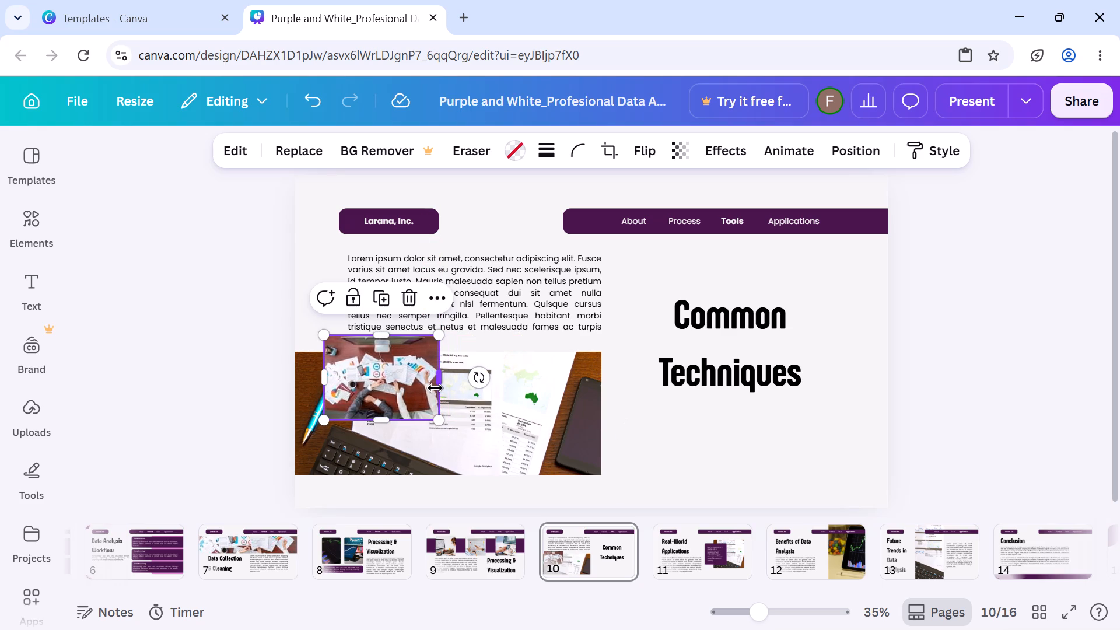
# Enlarge the cropped photo and place it over the "Common Techniques" heading, beside the paragraph on page 10.
pyautogui.moveTo(440, 419); pyautogui.dragTo(547, 470)
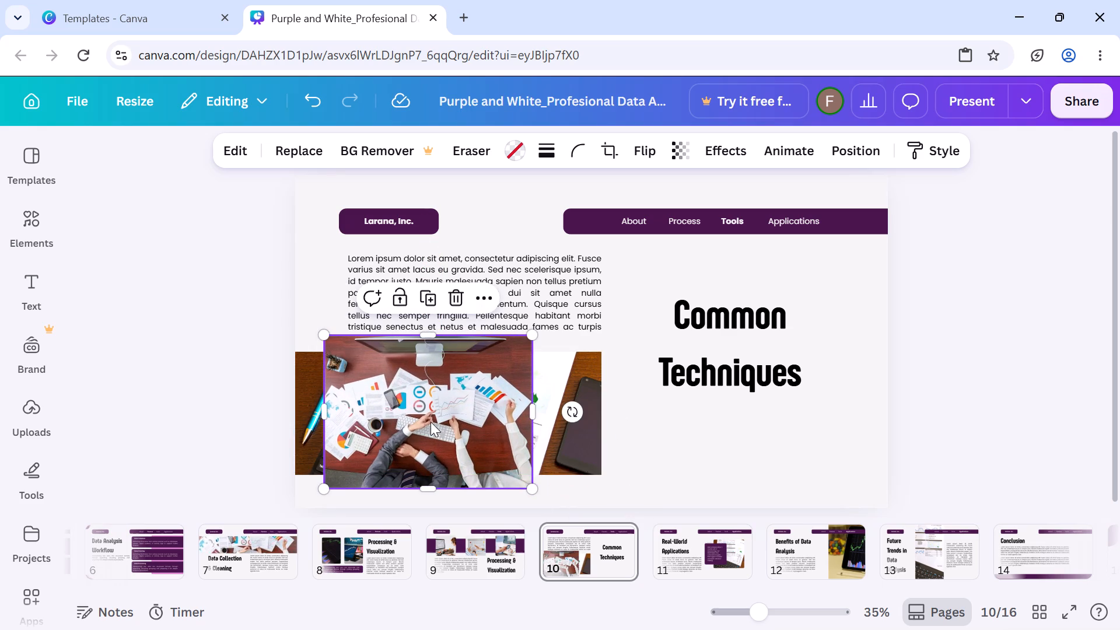
pyautogui.moveTo(428, 421); pyautogui.dragTo(747, 349)
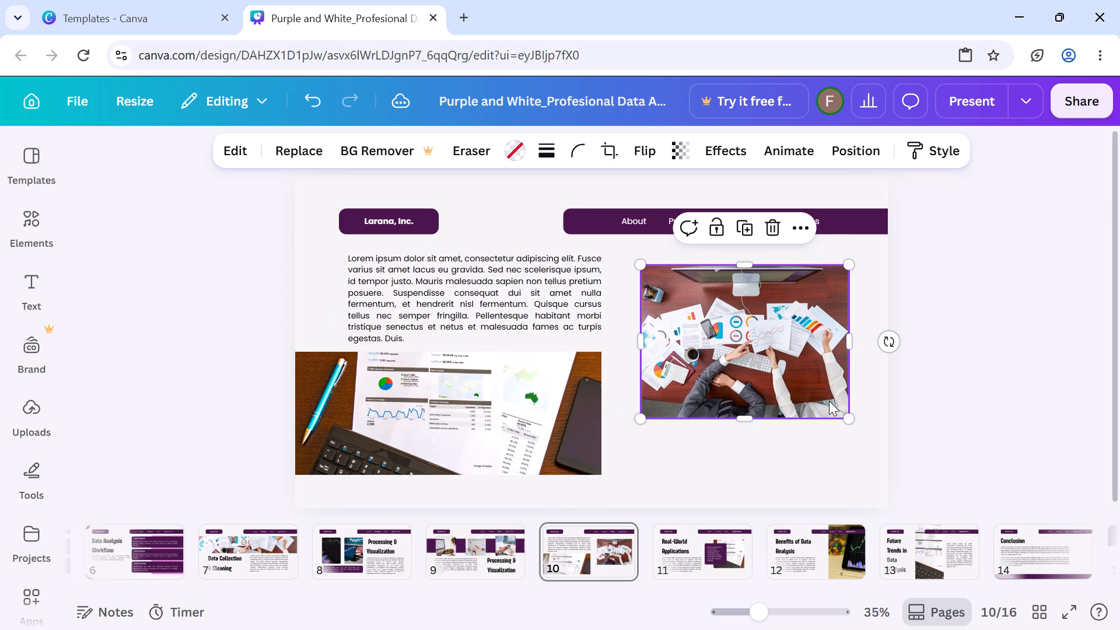
pyautogui.moveTo(846, 414); pyautogui.dragTo(866, 460)
pyautogui.moveTo(839, 430); pyautogui.dragTo(820, 438)
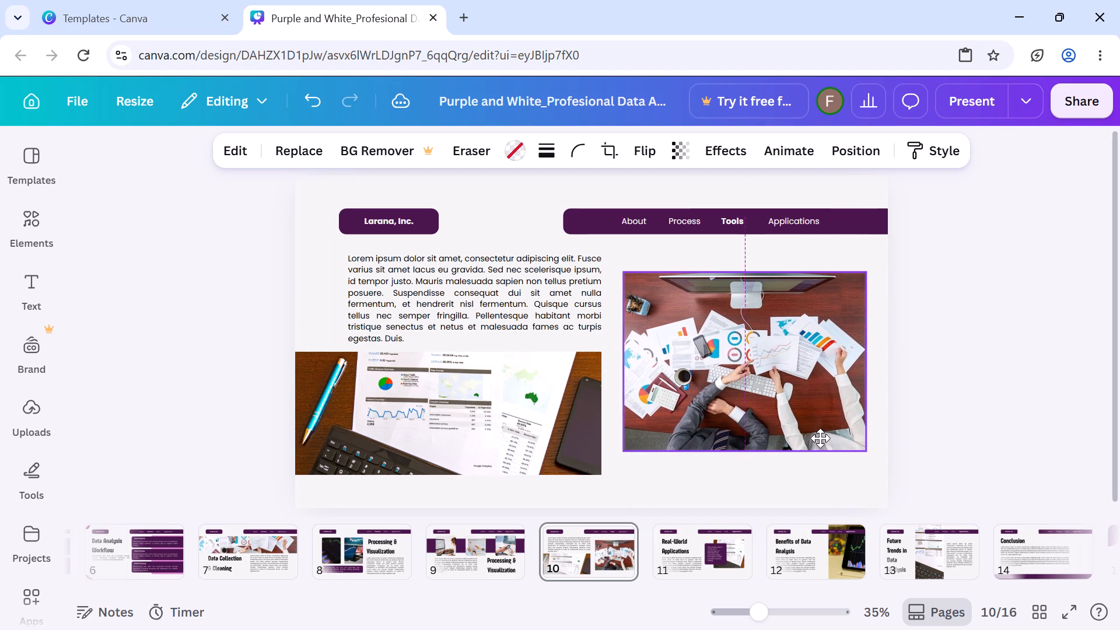
pyautogui.moveTo(820, 438); pyautogui.dragTo(815, 438)
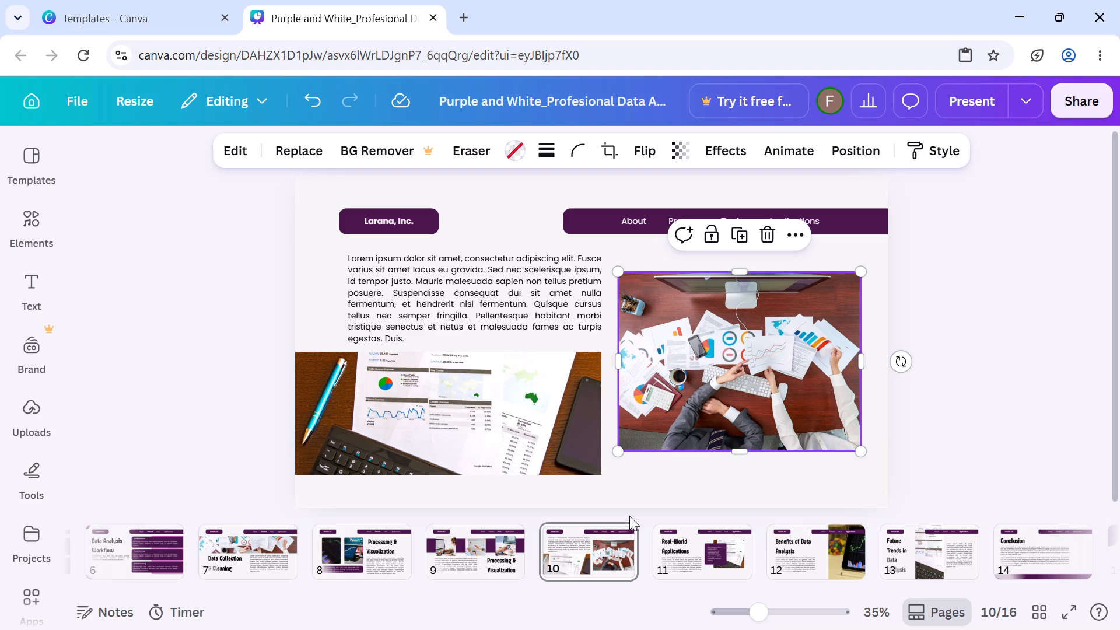
# Delete all elements from the "Real-World Applications" page, page 11.
pyautogui.click(699, 573)
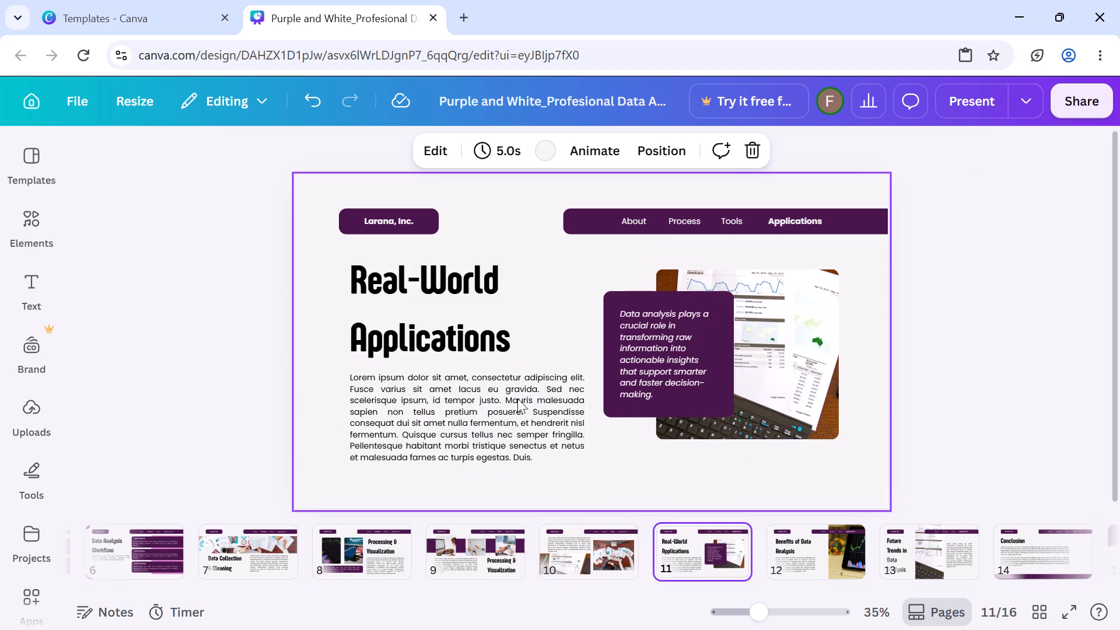
pyautogui.click(495, 419)
pyautogui.hotkey('ctrl', 'a')
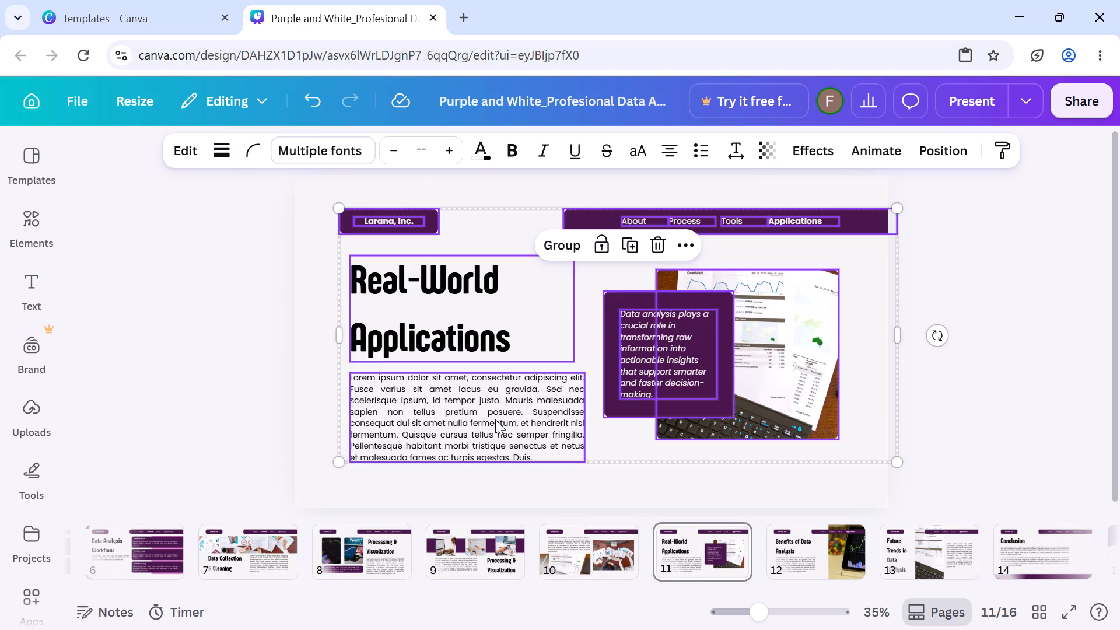
pyautogui.press('BackSpace')
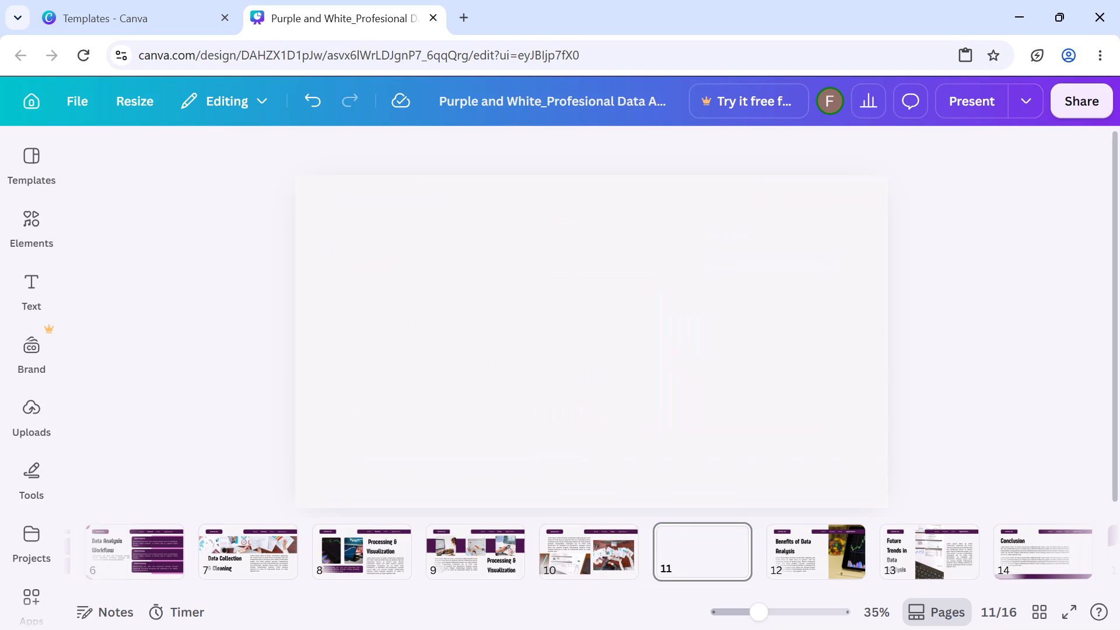
# Paste the banner photo onto blank page 11, crop its width, and enlarge it from the top-left corner to full page height.
pyautogui.hotkey('ctrl', 'v')
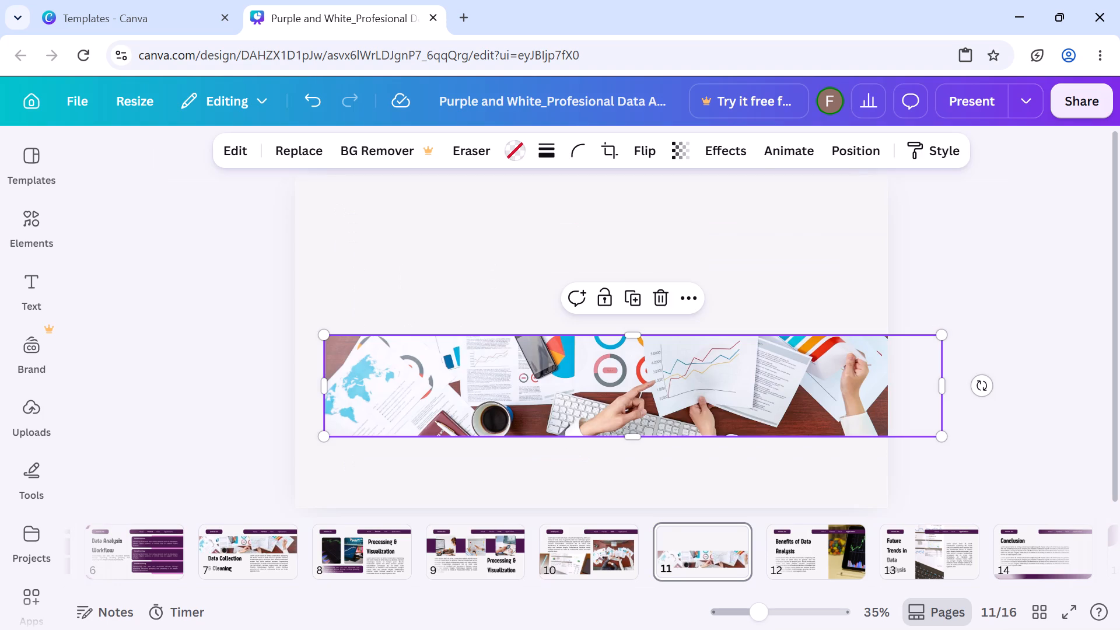
pyautogui.moveTo(468, 362); pyautogui.dragTo(440, 204)
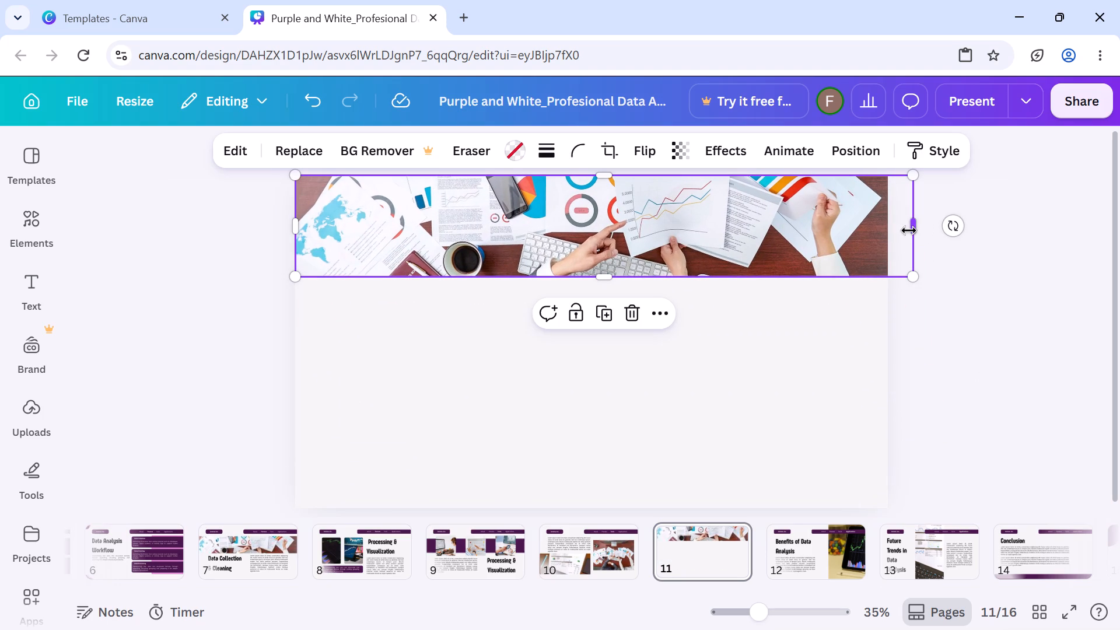
pyautogui.moveTo(909, 230); pyautogui.dragTo(394, 239)
pyautogui.moveTo(397, 280); pyautogui.dragTo(775, 491)
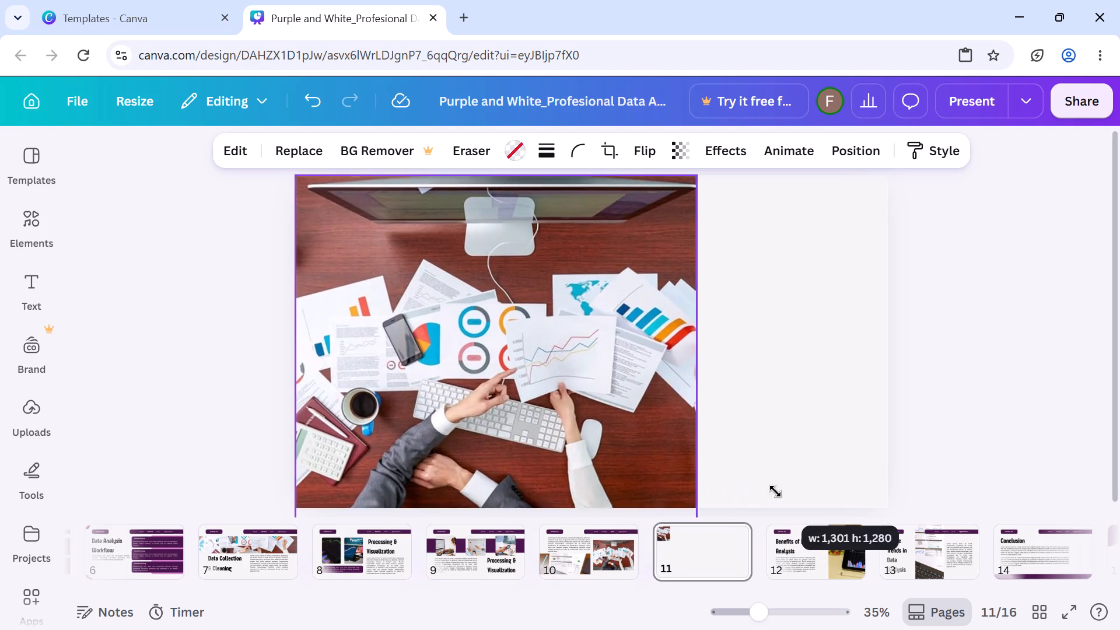
pyautogui.moveTo(775, 491); pyautogui.dragTo(685, 414)
pyautogui.scroll(-1, 685, 414)
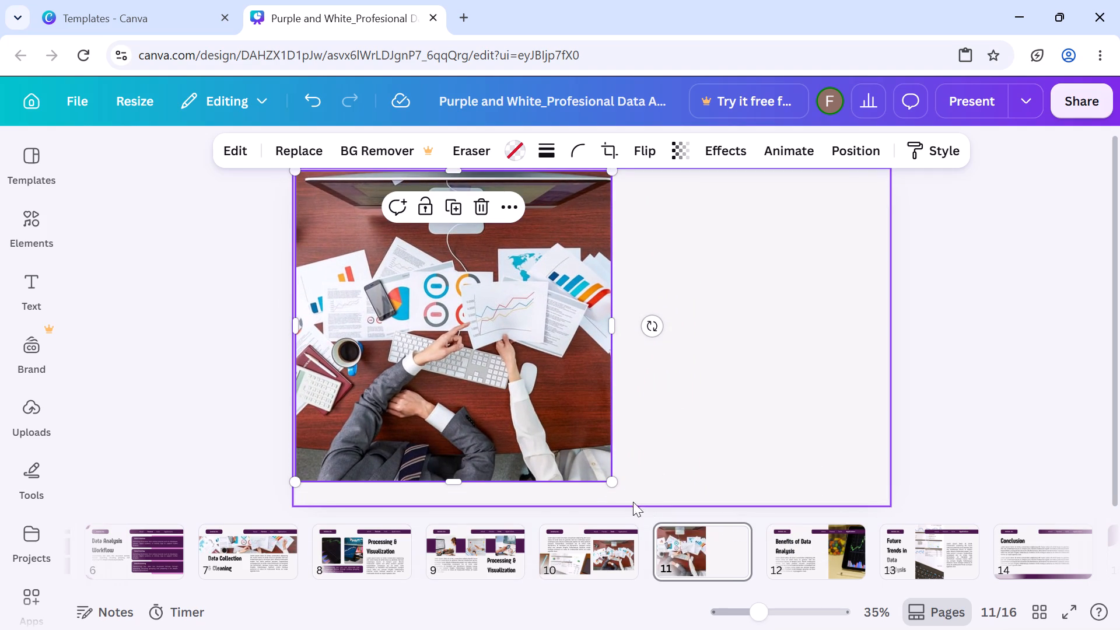
pyautogui.moveTo(615, 484); pyautogui.dragTo(625, 505)
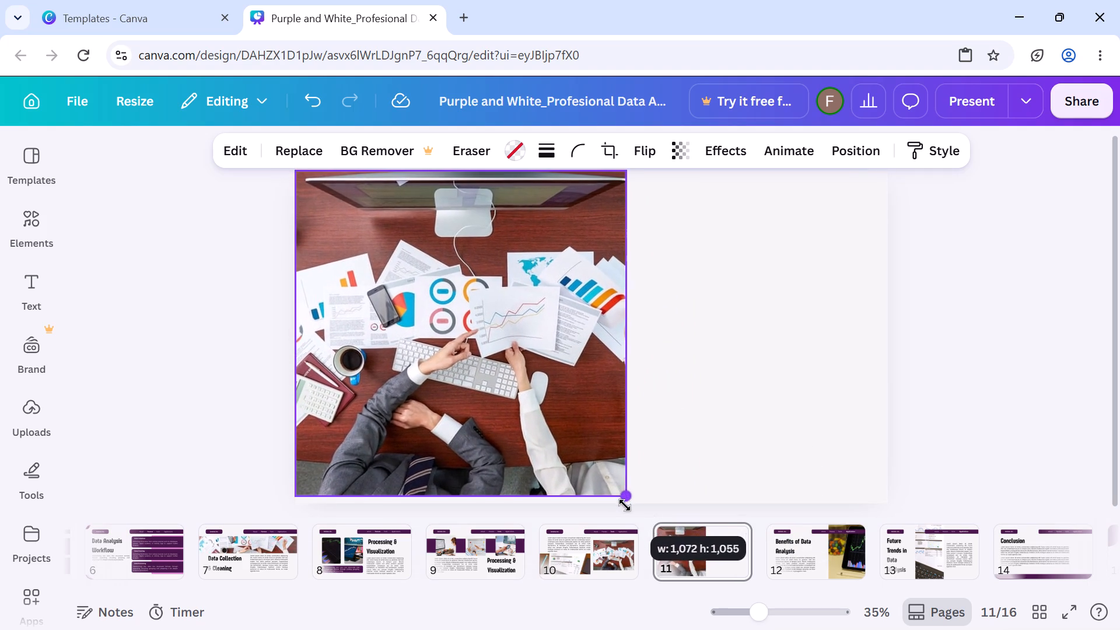
pyautogui.moveTo(625, 505); pyautogui.dragTo(628, 509)
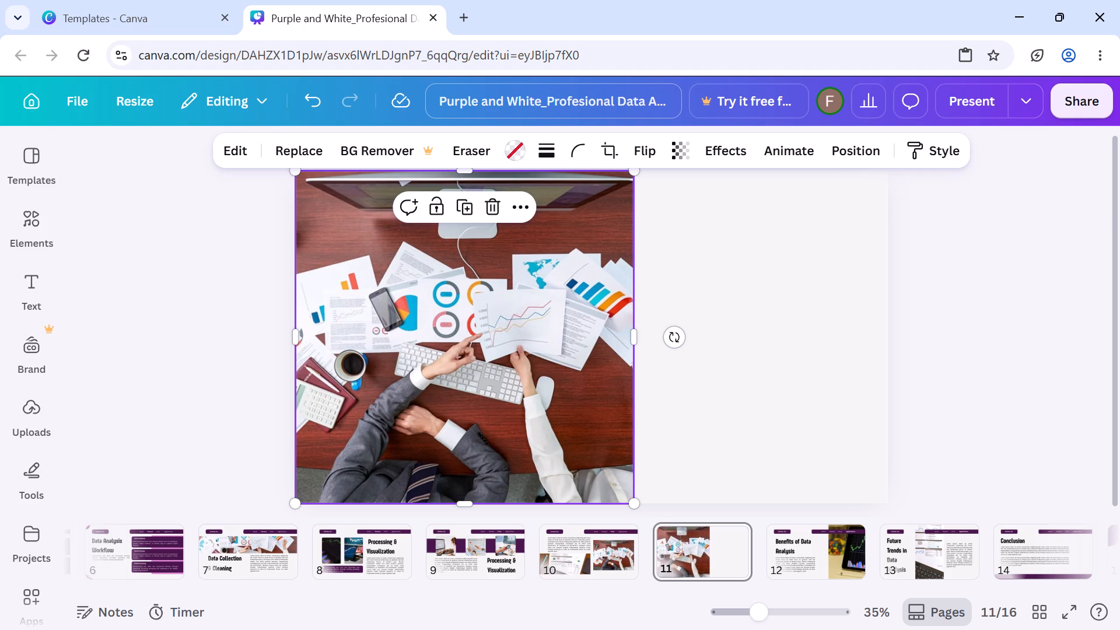
# Copy the design's title and search Google in a new tab for that title followed by "about".
pyautogui.moveTo(436, 99); pyautogui.dragTo(686, 104)
pyautogui.hotkey('ctrl', 'c')
pyautogui.hotkey('ctrl', 't')
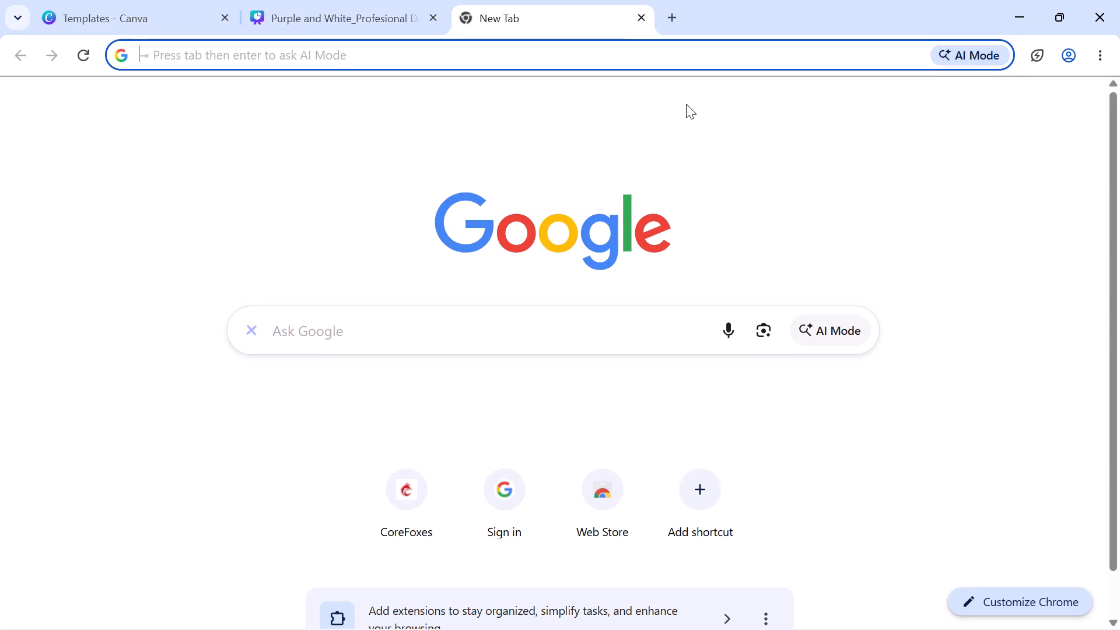
pyautogui.hotkey('ctrl', 'v')
pyautogui.press('space')
pyautogui.write('about')
pyautogui.press('Return')
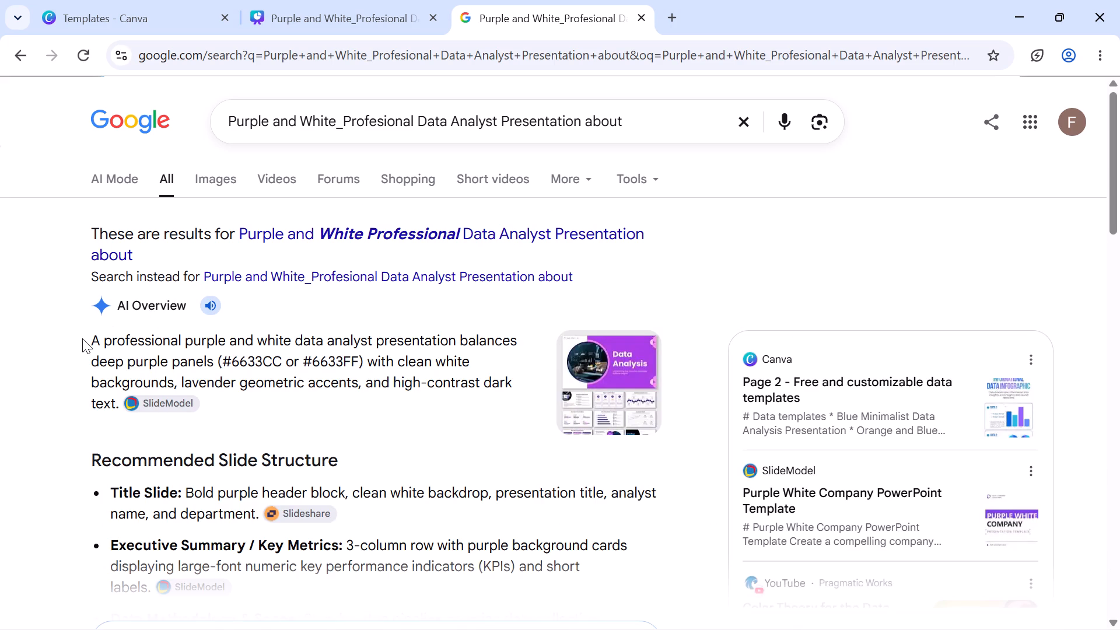
# Copy the AI Overview's opening paragraph from the search results and paste it as text on page 11 of the Canva presentation.
pyautogui.moveTo(82, 338); pyautogui.dragTo(428, 629)
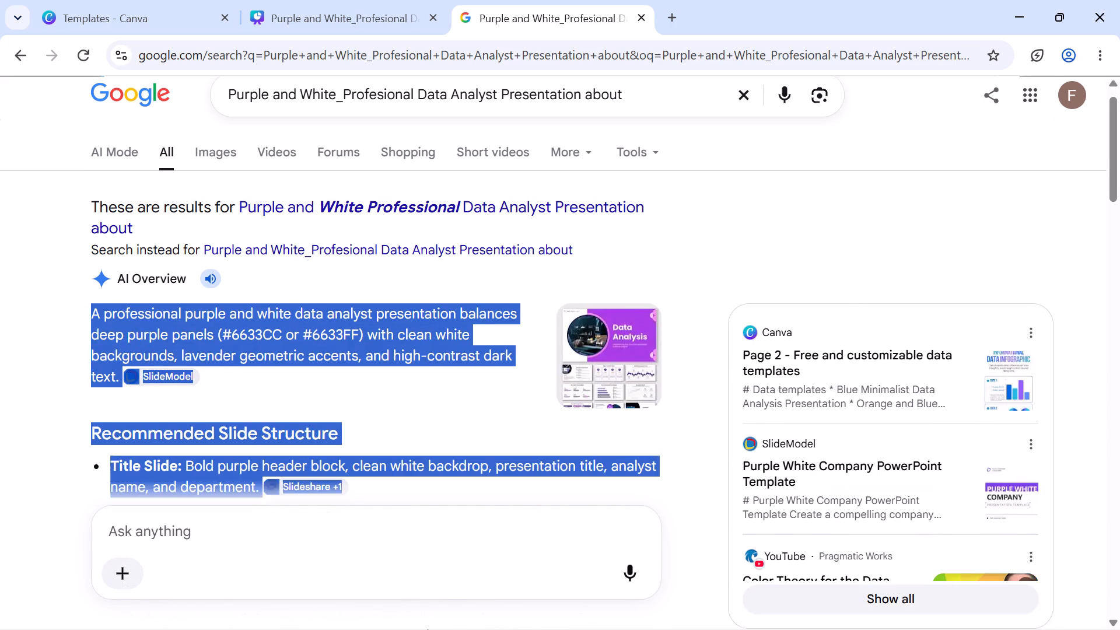
pyautogui.moveTo(428, 629); pyautogui.dragTo(127, 359)
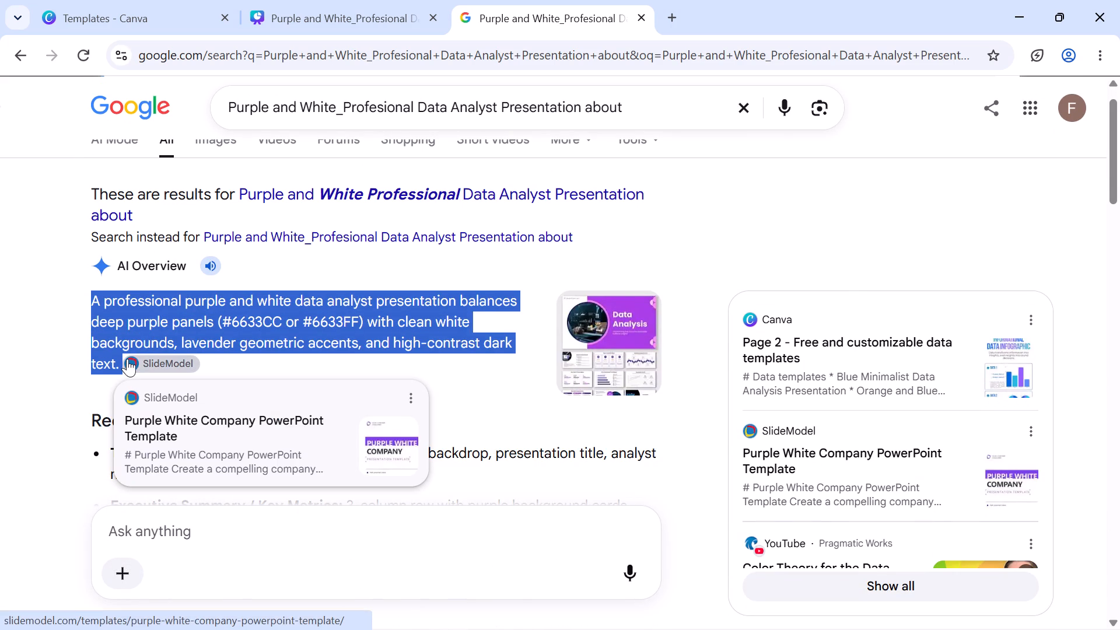
pyautogui.hotkey('ctrl', 'c')
pyautogui.hotkey('ctrl', 'Tab')
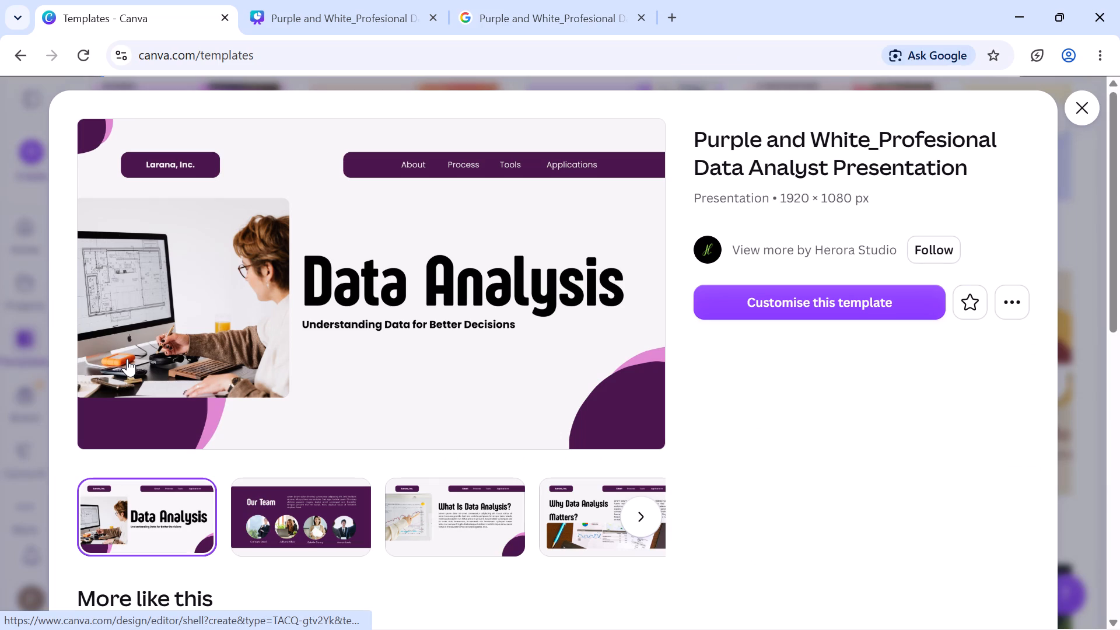
pyautogui.click(323, 0)
pyautogui.rightClick(713, 298)
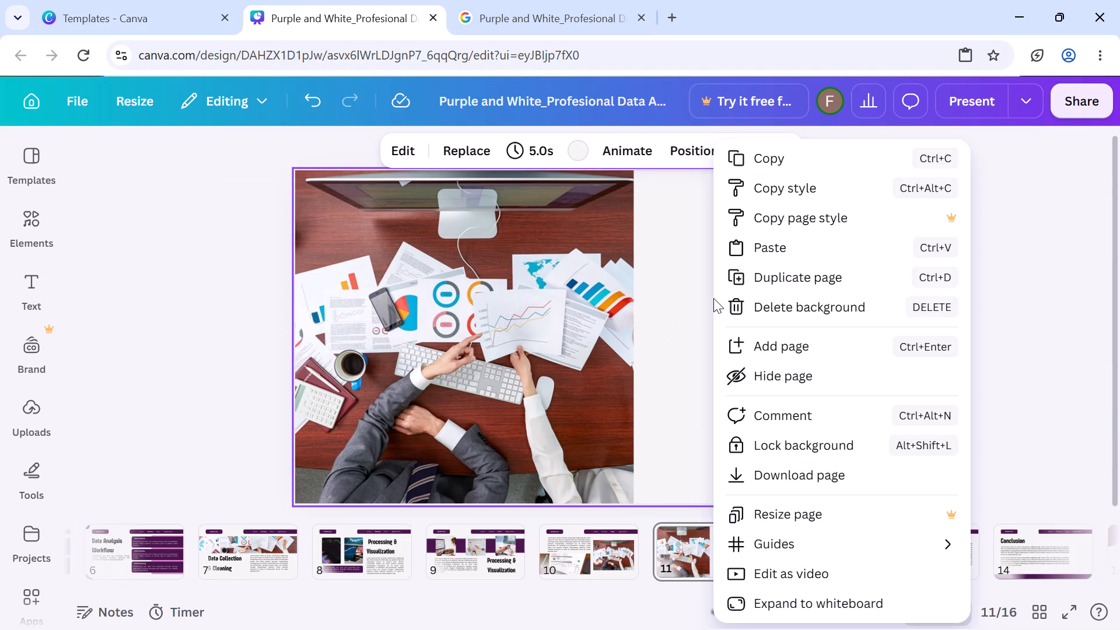
pyautogui.click(794, 244)
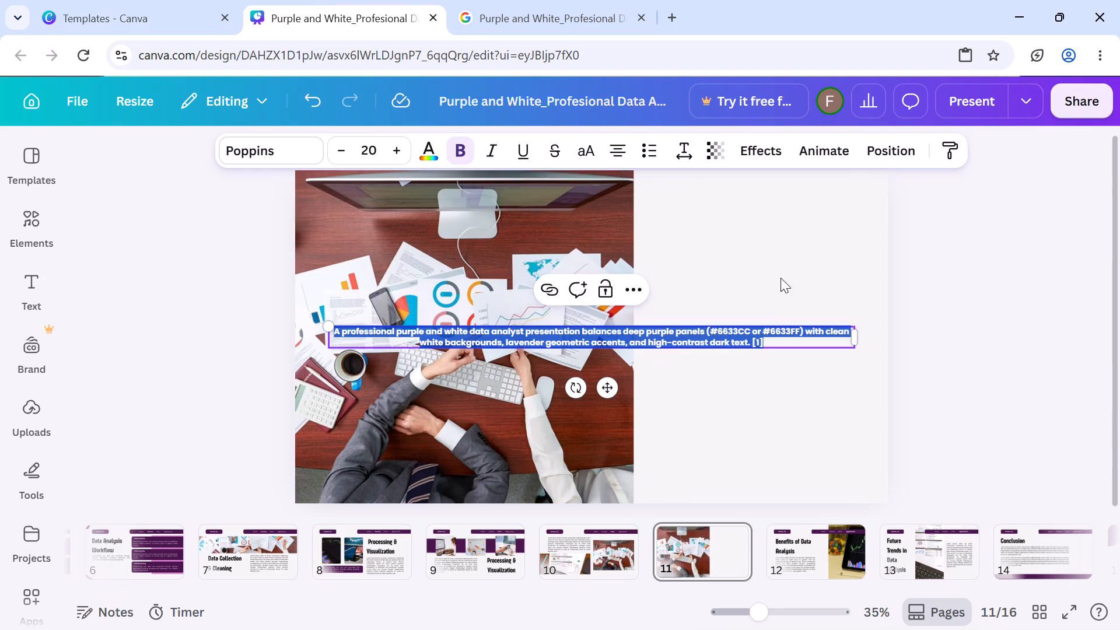
# Reflow the pasted paragraph on page 11 into a narrow block, scale its text down to 18.9, and widen its box onto two lines.
pyautogui.moveTo(855, 339); pyautogui.dragTo(467, 386)
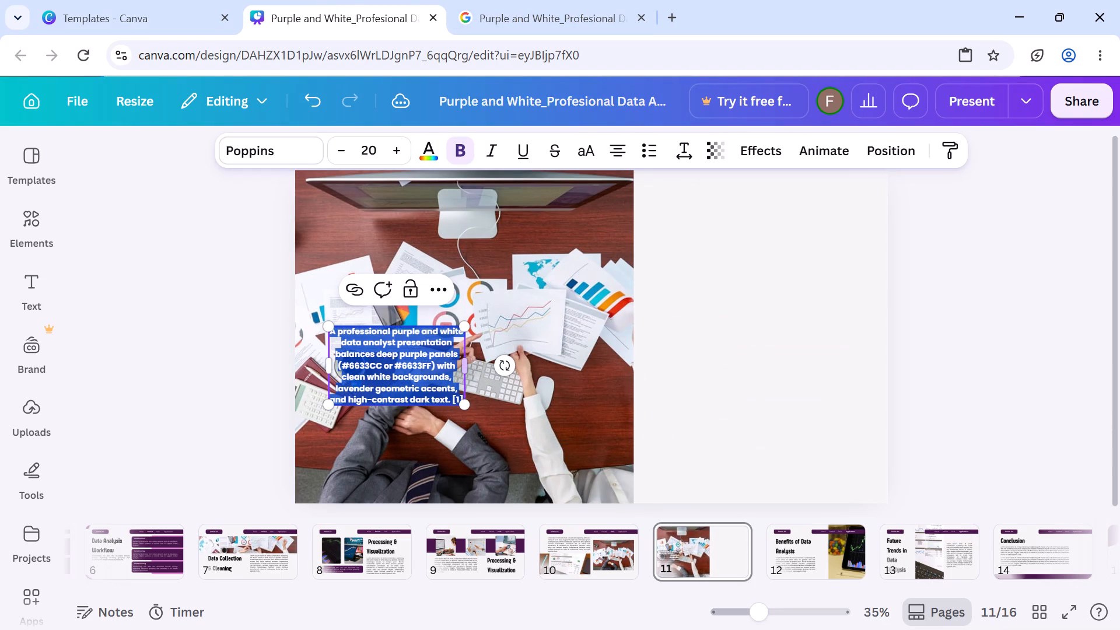
pyautogui.moveTo(405, 365); pyautogui.dragTo(454, 349)
pyautogui.tripleClick(454, 349)
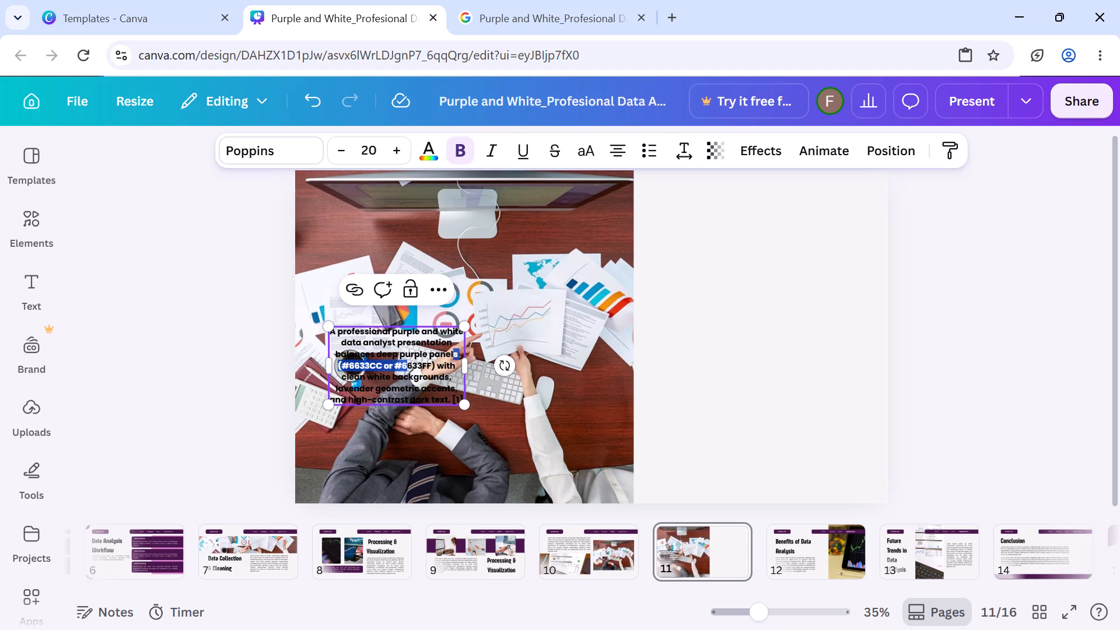
pyautogui.click(454, 349)
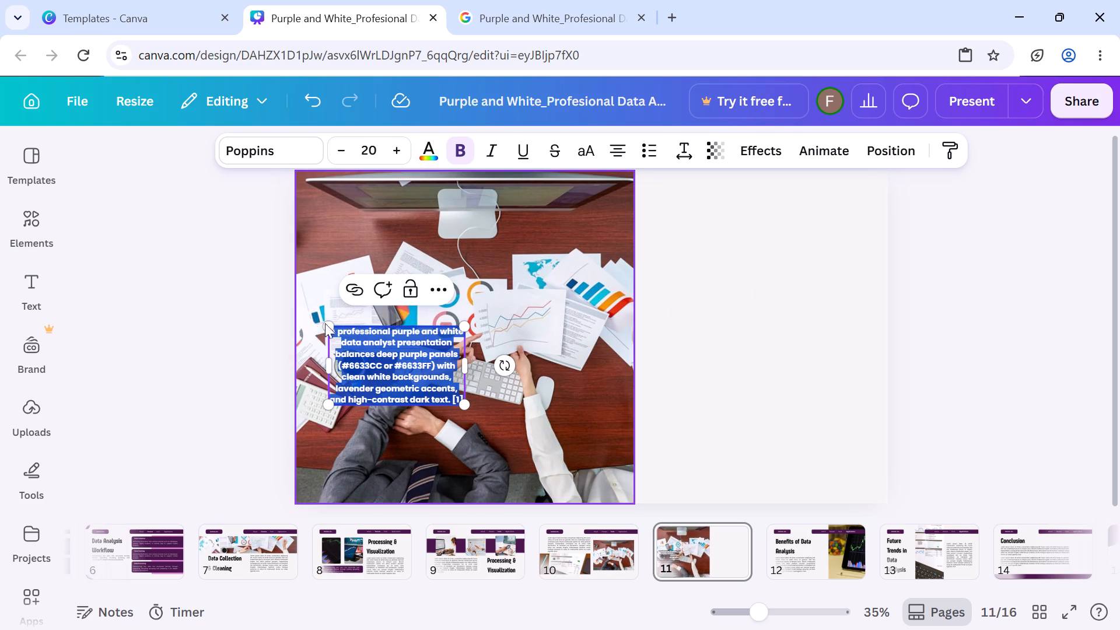
pyautogui.moveTo(334, 323); pyautogui.dragTo(353, 307)
pyautogui.moveTo(471, 372); pyautogui.dragTo(758, 373)
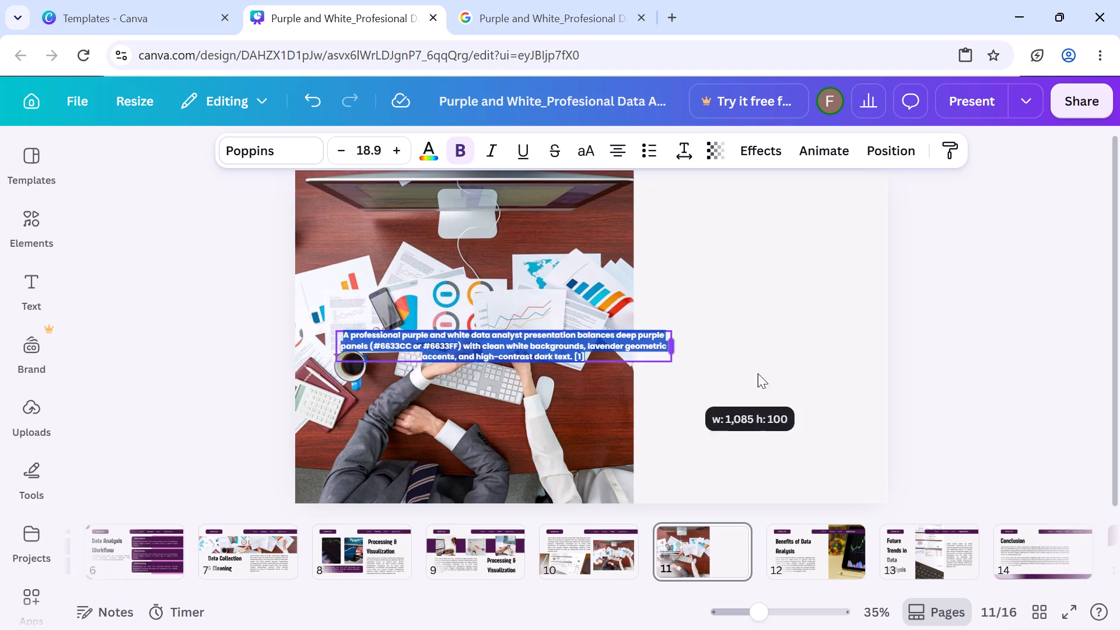
pyautogui.moveTo(758, 373); pyautogui.dragTo(825, 367)
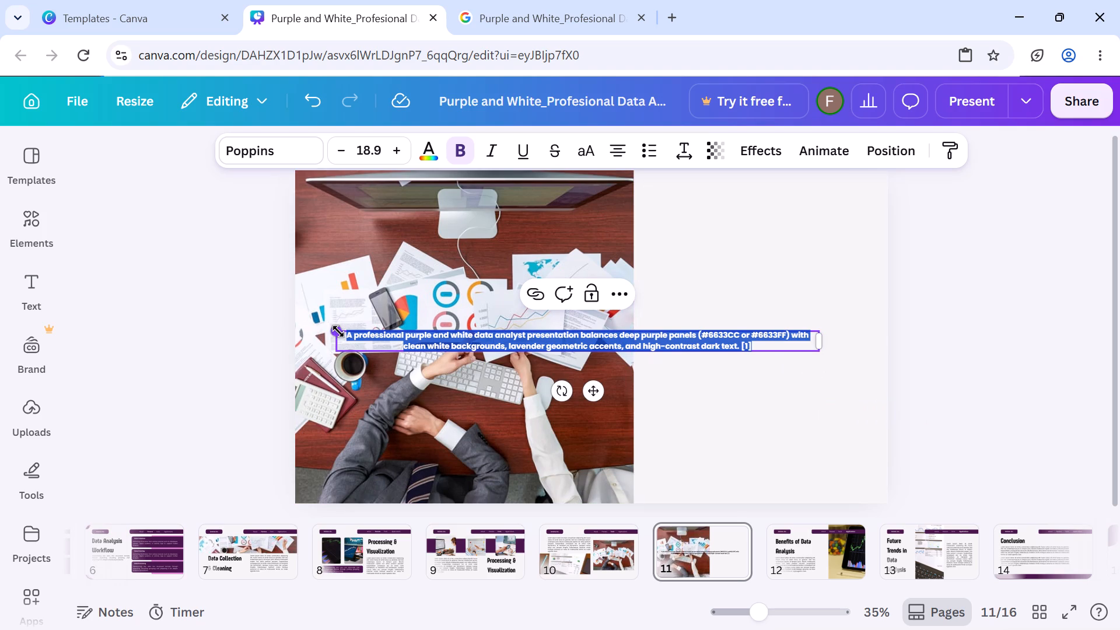
# Shrink page 11's paragraph to size 6.6 beside the photo, widen its box, and scale it back up toward the page's left edge.
pyautogui.moveTo(338, 334); pyautogui.dragTo(696, 310)
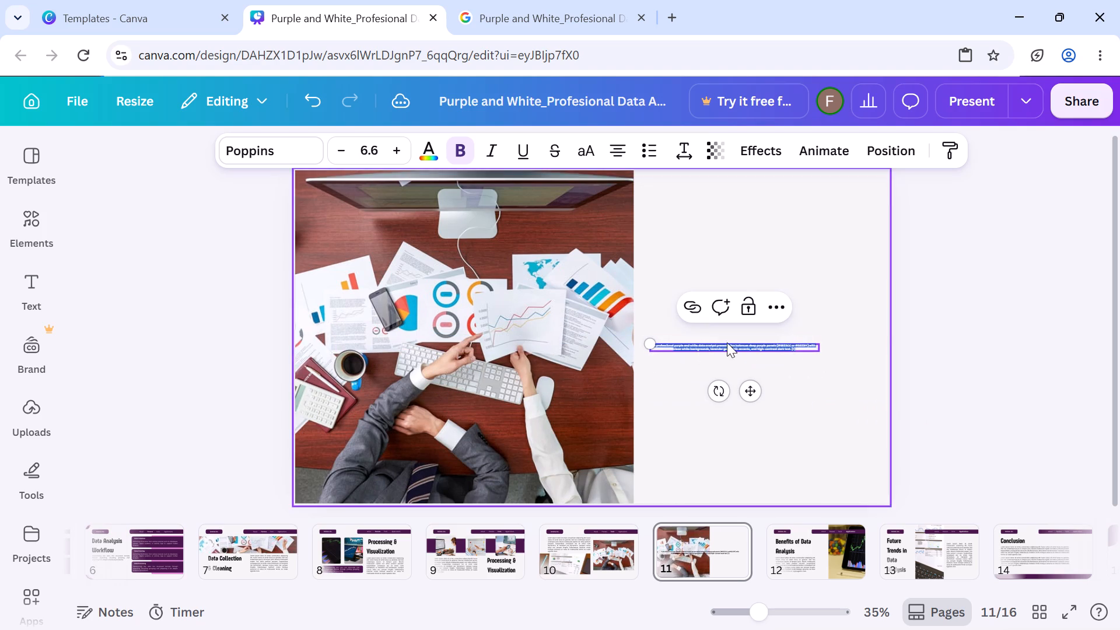
pyautogui.moveTo(815, 348); pyautogui.dragTo(836, 374)
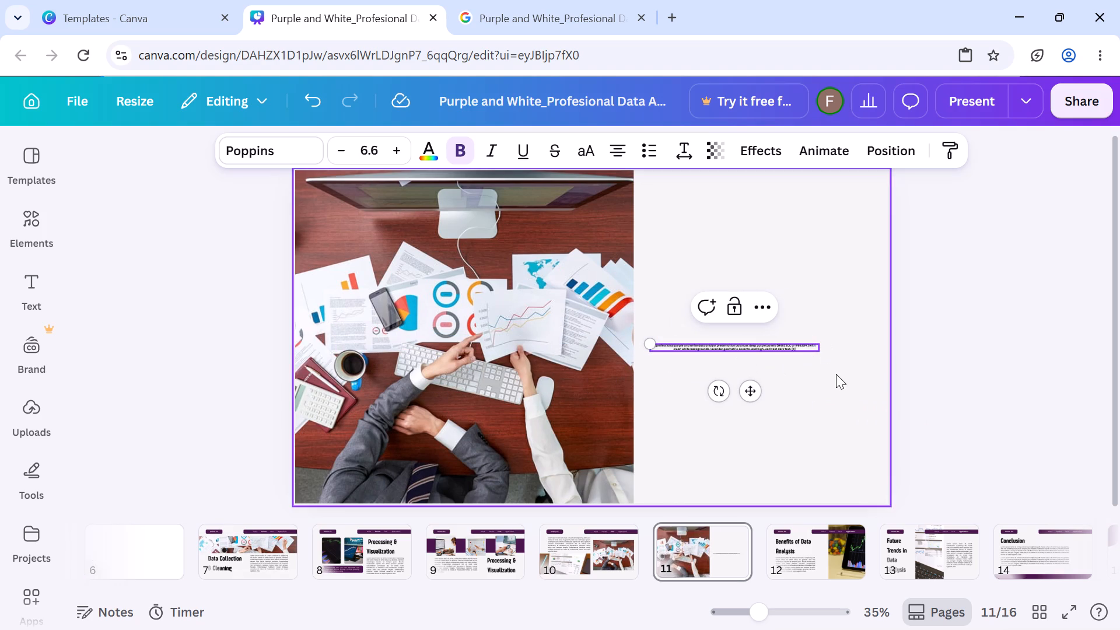
pyautogui.moveTo(820, 348); pyautogui.dragTo(855, 349)
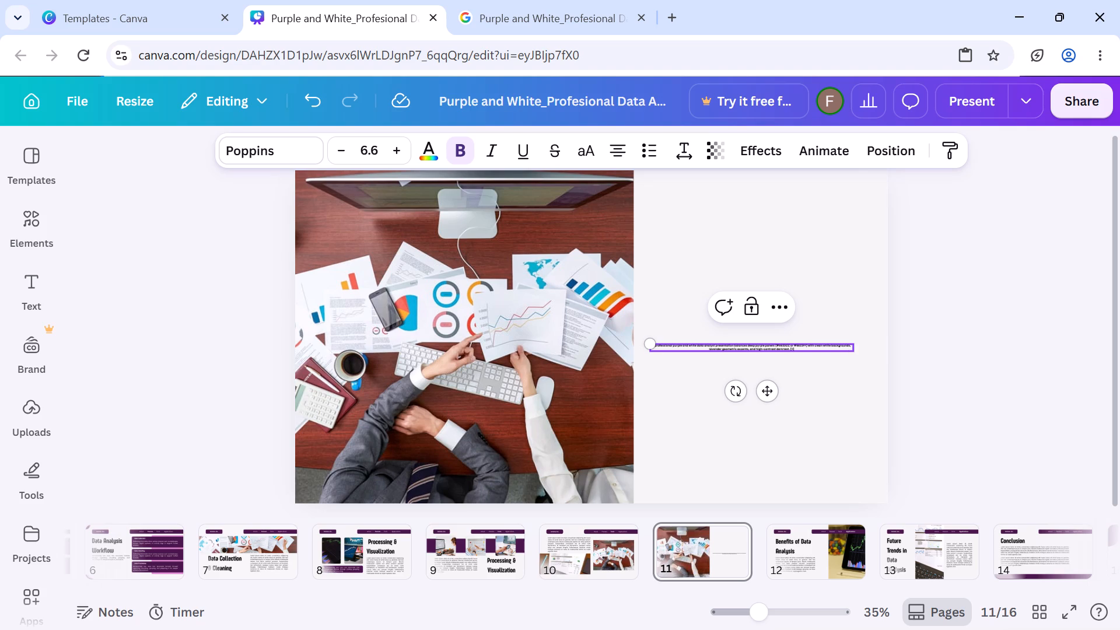
pyautogui.moveTo(649, 344); pyautogui.dragTo(291, 388)
# Replace the body paragraph on page 12, "Benefits of Data Analysis", with the copied AI Overview paragraph.
pyautogui.click(793, 540)
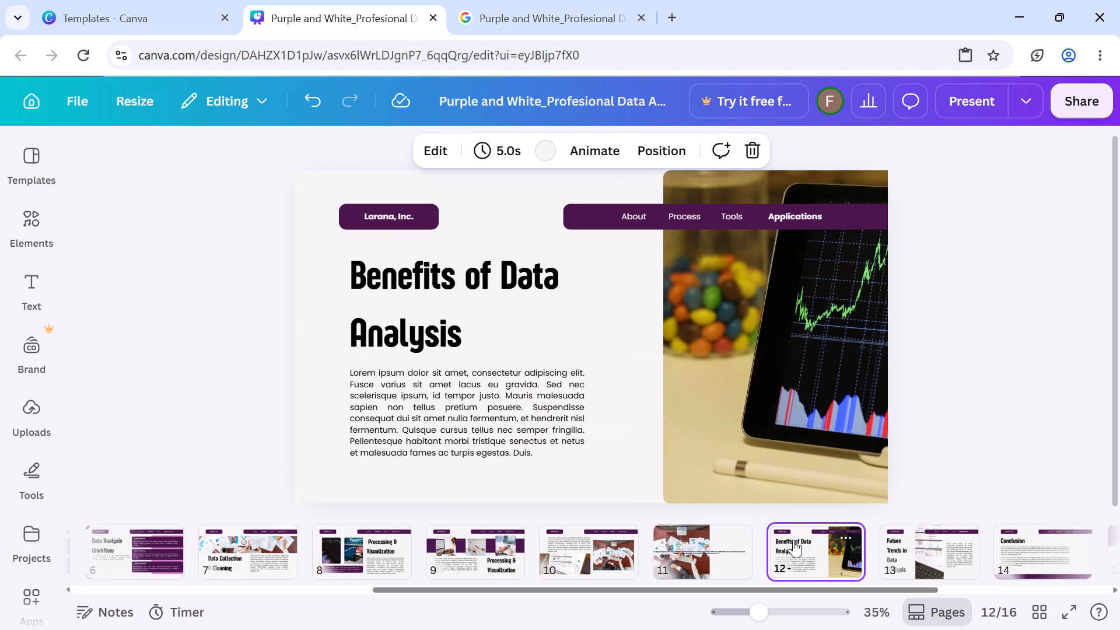
pyautogui.doubleClick(540, 381)
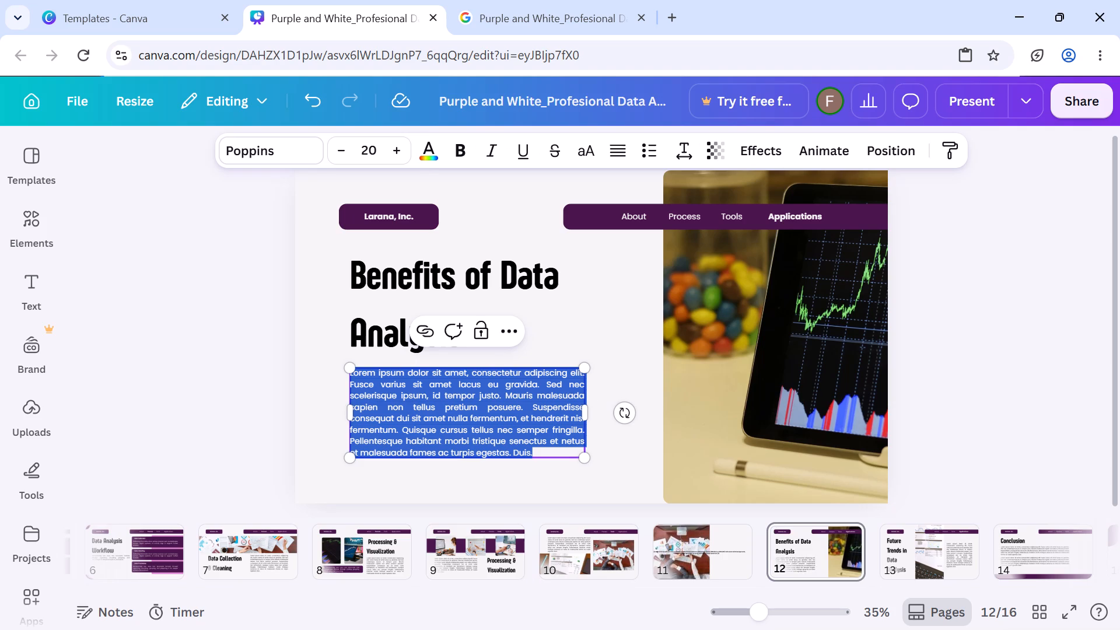
pyautogui.hotkey('ctrl', 'v')
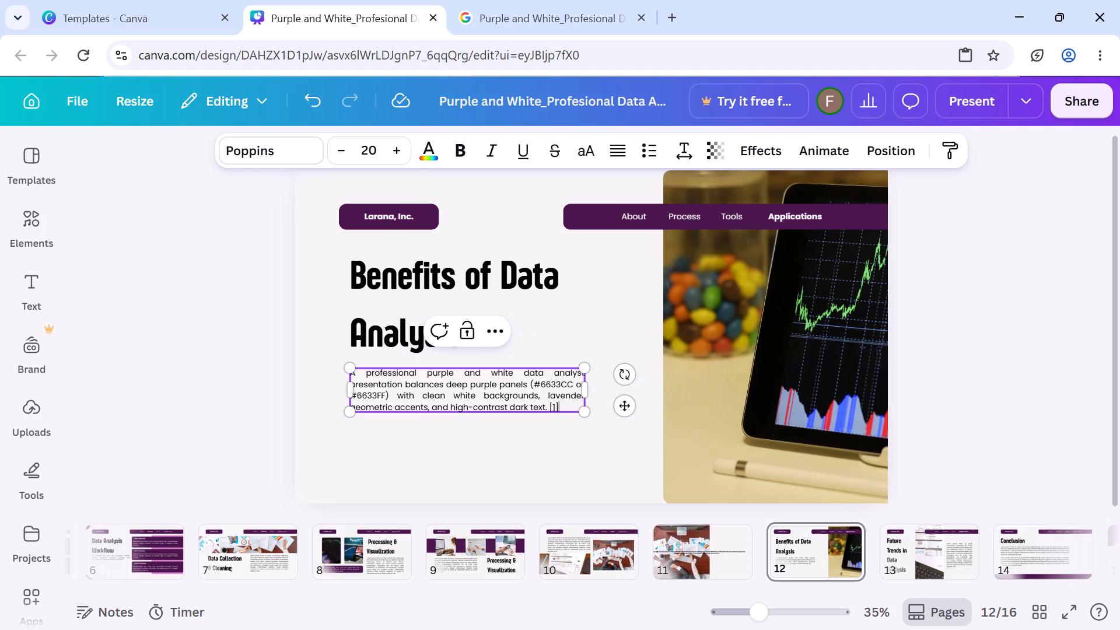
# Reposition the body paragraph on page 13, "Future Trends in Data Analysis", slightly higher and close beside the report-and-keyboard photo.
pyautogui.click(915, 547)
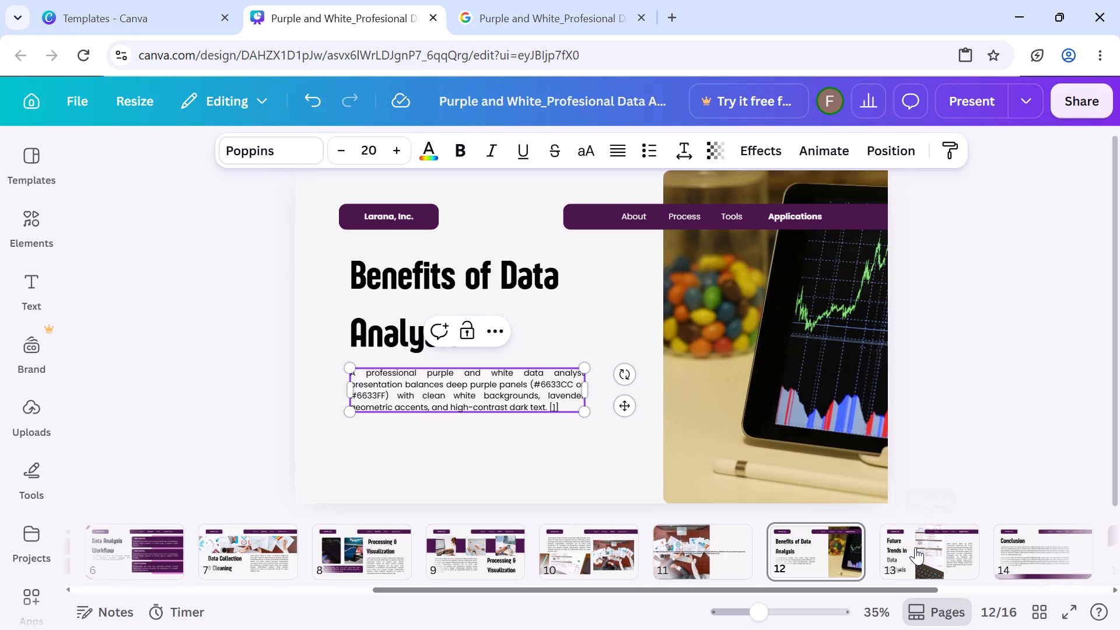
pyautogui.moveTo(730, 332); pyautogui.dragTo(694, 333)
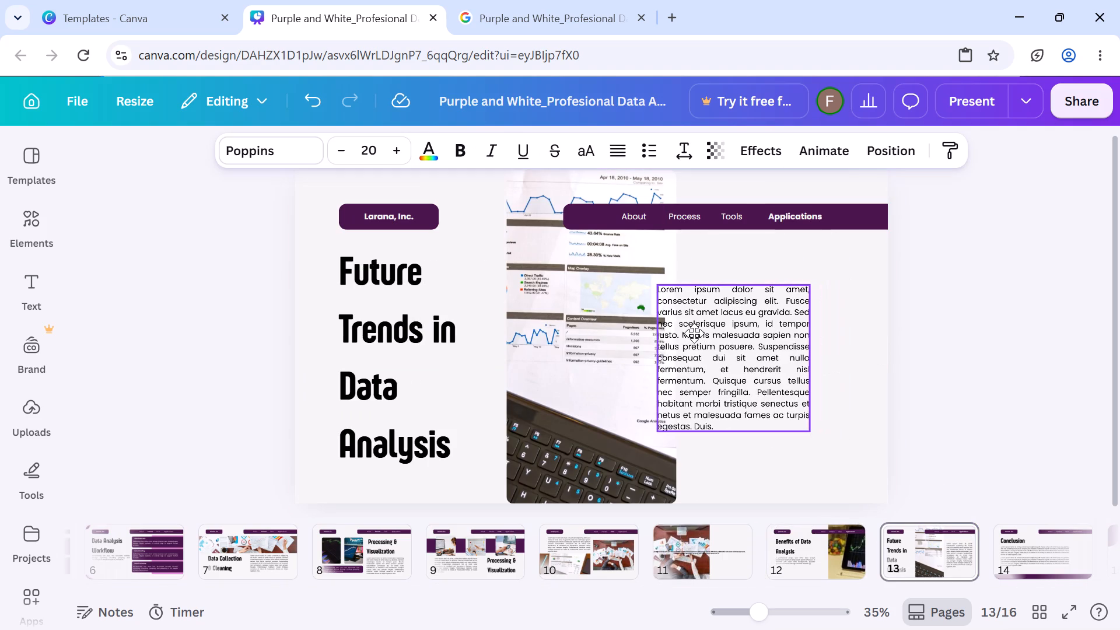
pyautogui.moveTo(694, 333); pyautogui.dragTo(750, 320)
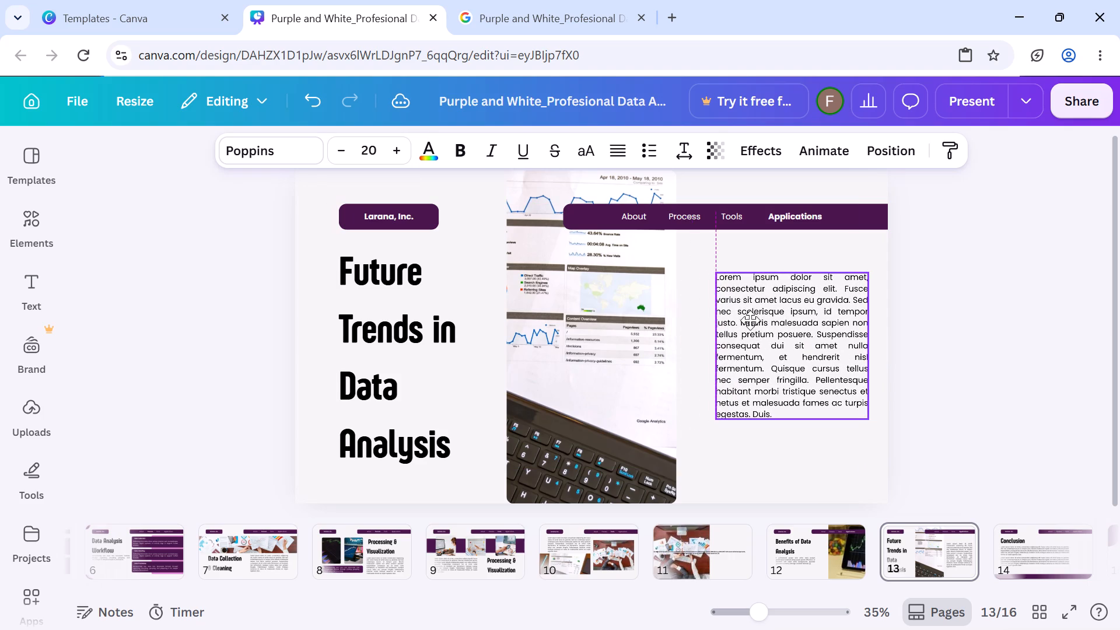
pyautogui.moveTo(750, 320); pyautogui.dragTo(745, 326)
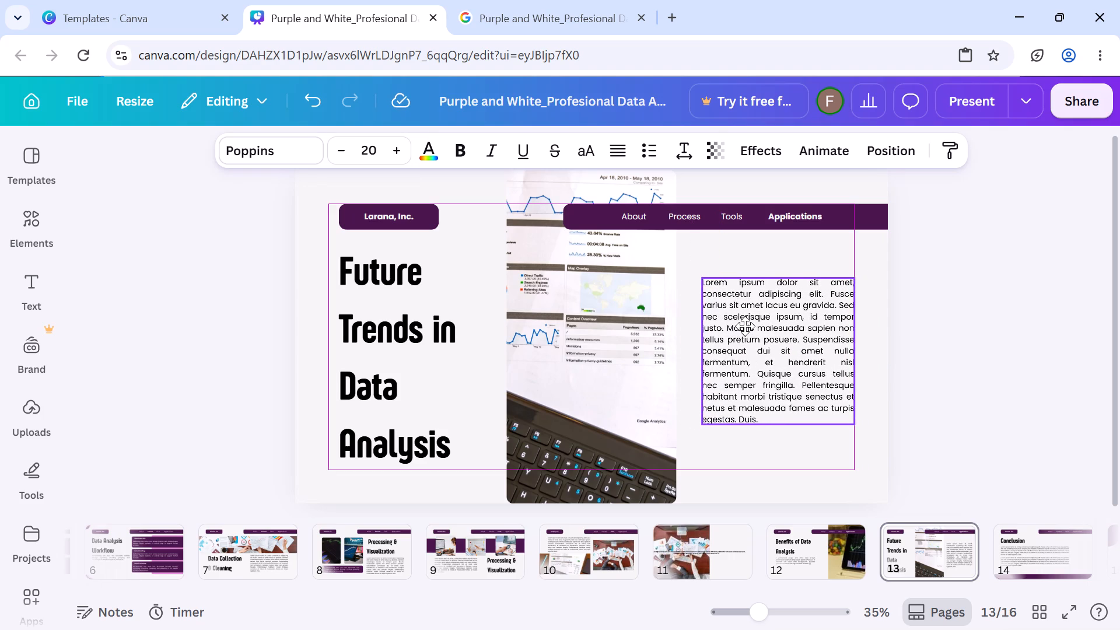
pyautogui.moveTo(745, 326); pyautogui.dragTo(738, 324)
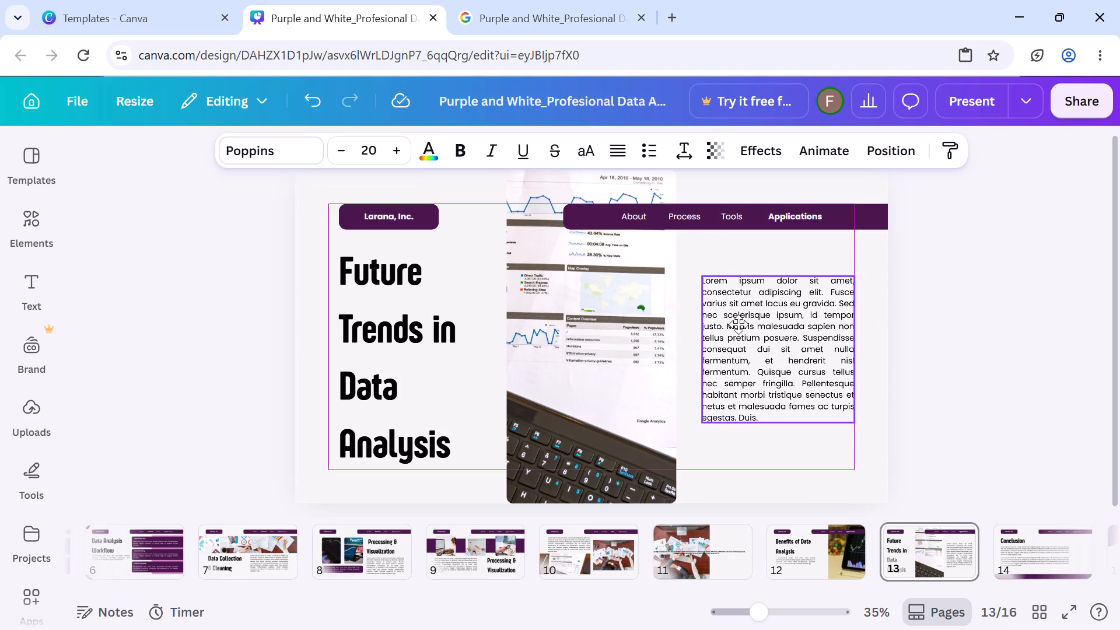
pyautogui.moveTo(738, 324); pyautogui.dragTo(750, 323)
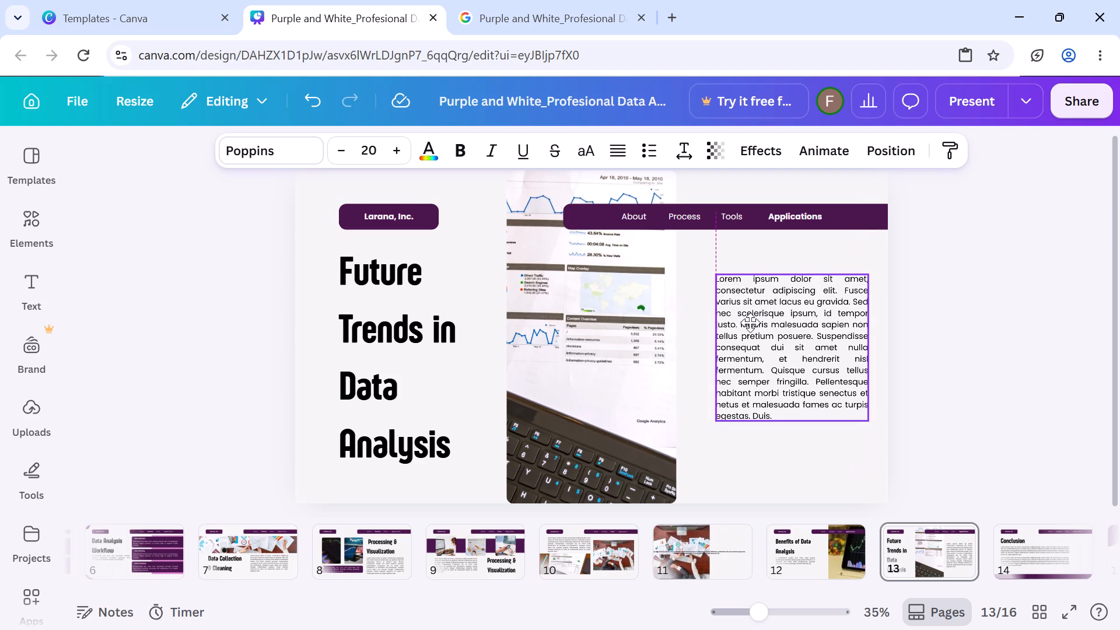
pyautogui.moveTo(750, 323); pyautogui.dragTo(743, 323)
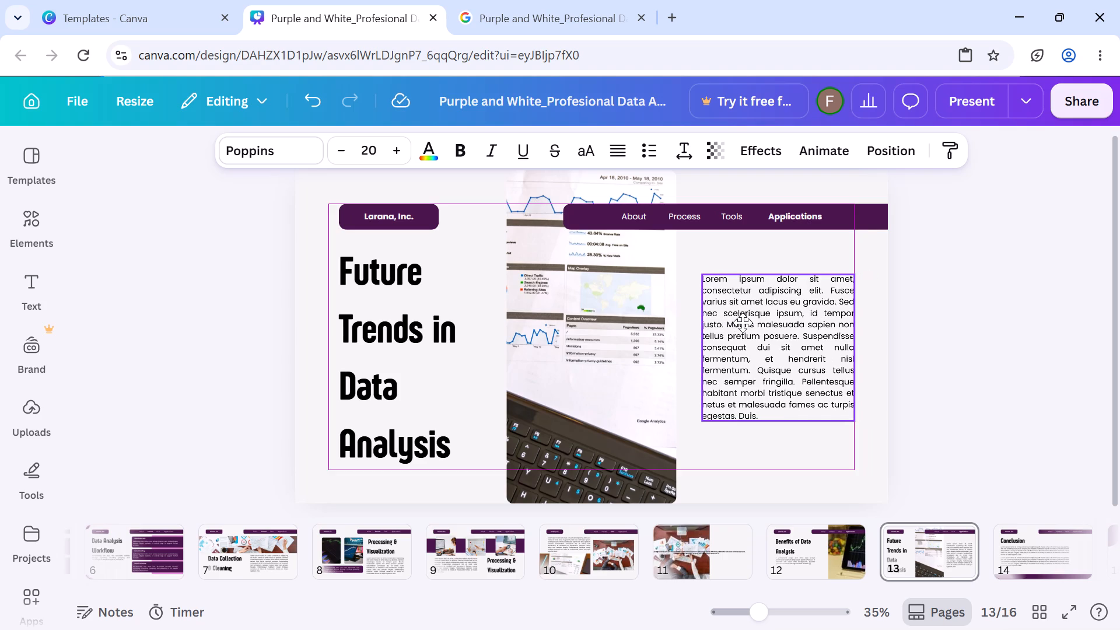
pyautogui.moveTo(743, 323); pyautogui.dragTo(741, 318)
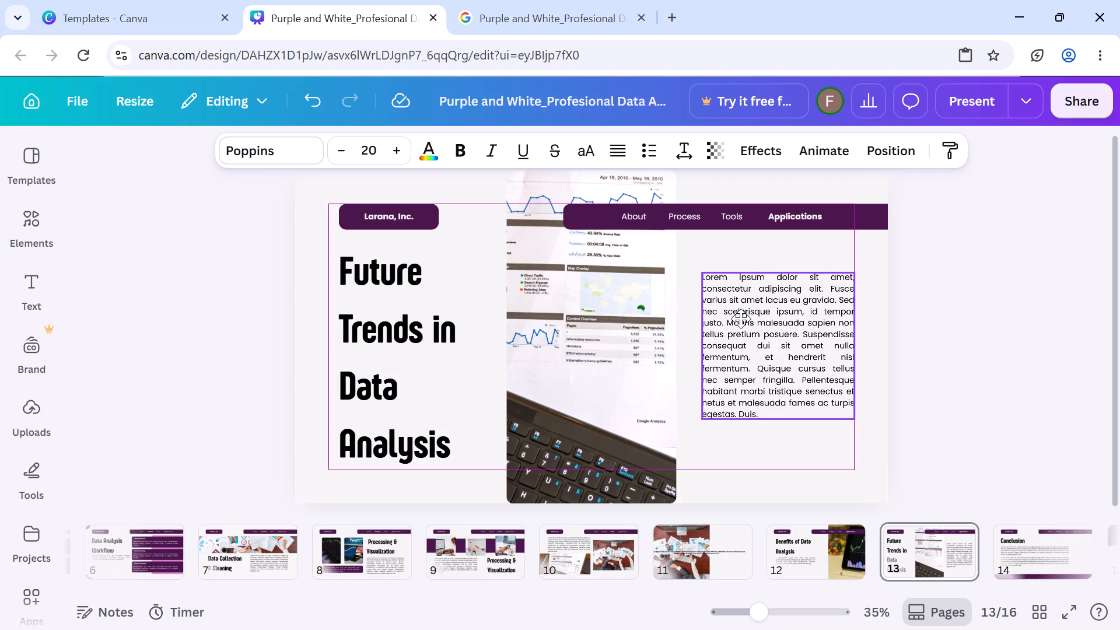
pyautogui.moveTo(741, 318); pyautogui.dragTo(706, 321)
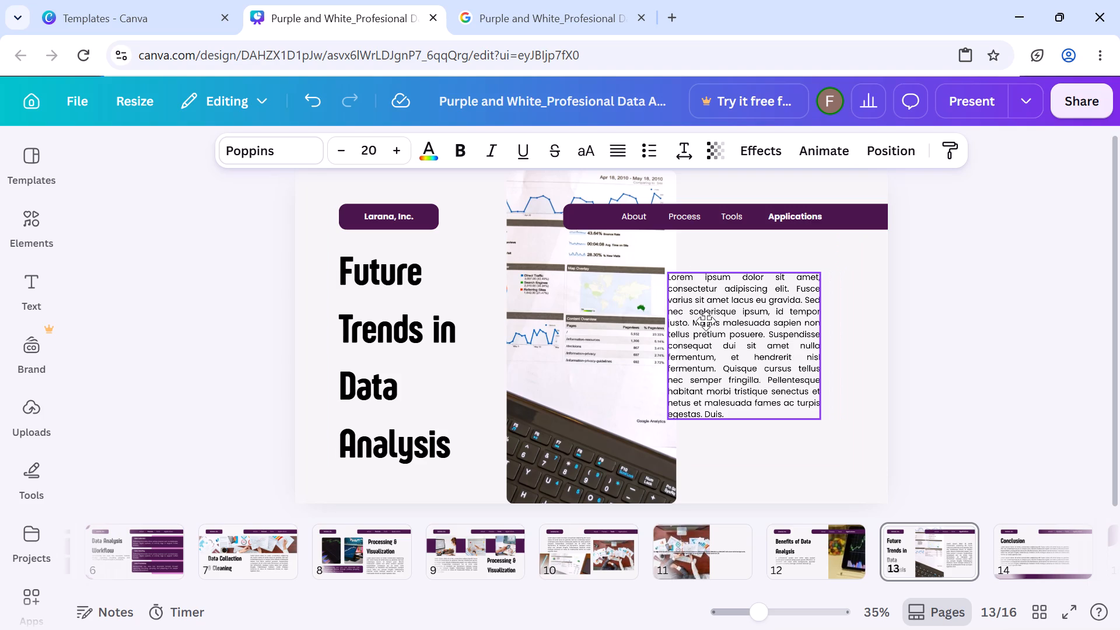
pyautogui.moveTo(706, 321); pyautogui.dragTo(722, 321)
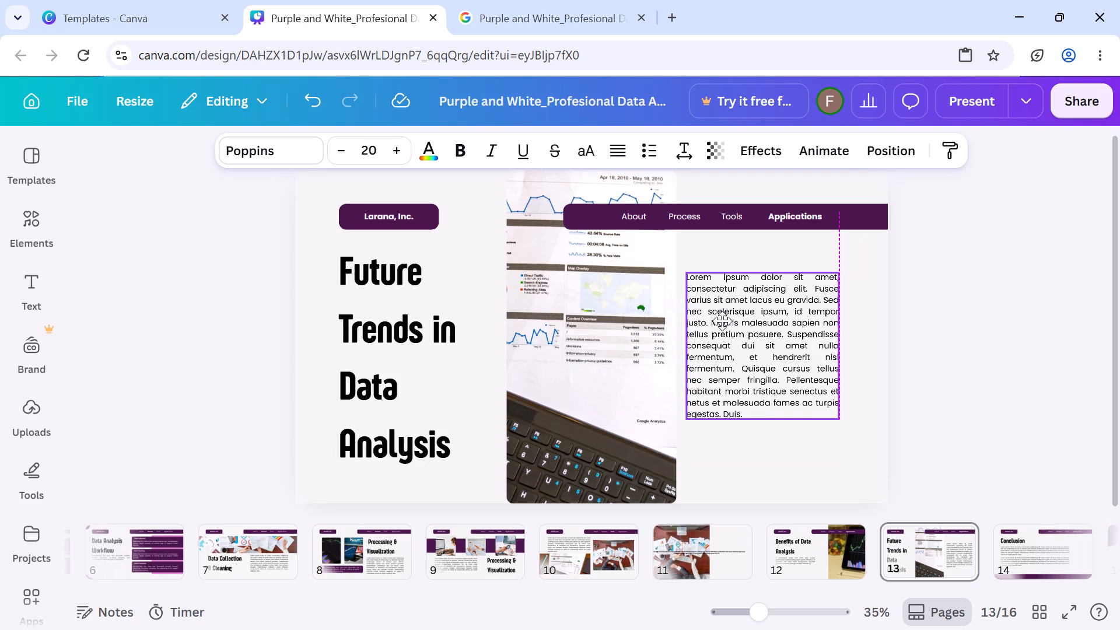
pyautogui.moveTo(722, 321); pyautogui.dragTo(742, 318)
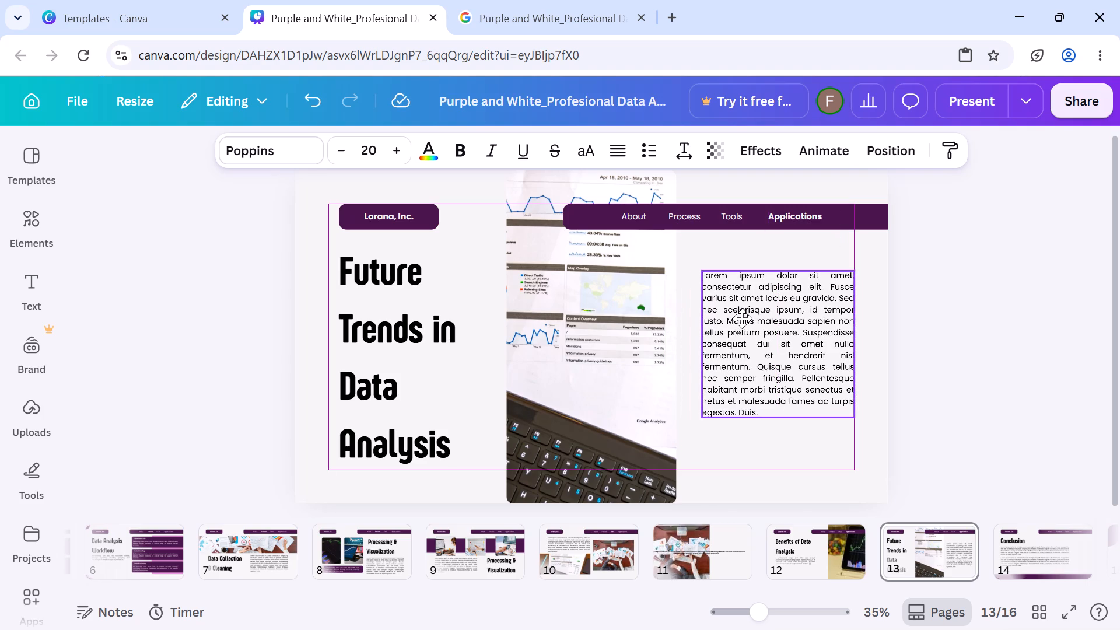
pyautogui.moveTo(742, 318); pyautogui.dragTo(719, 317)
# Replace the second paragraph on the Conclusion page, page 14, with three consecutive copies of the copied AI Overview paragraph.
pyautogui.click(1023, 551)
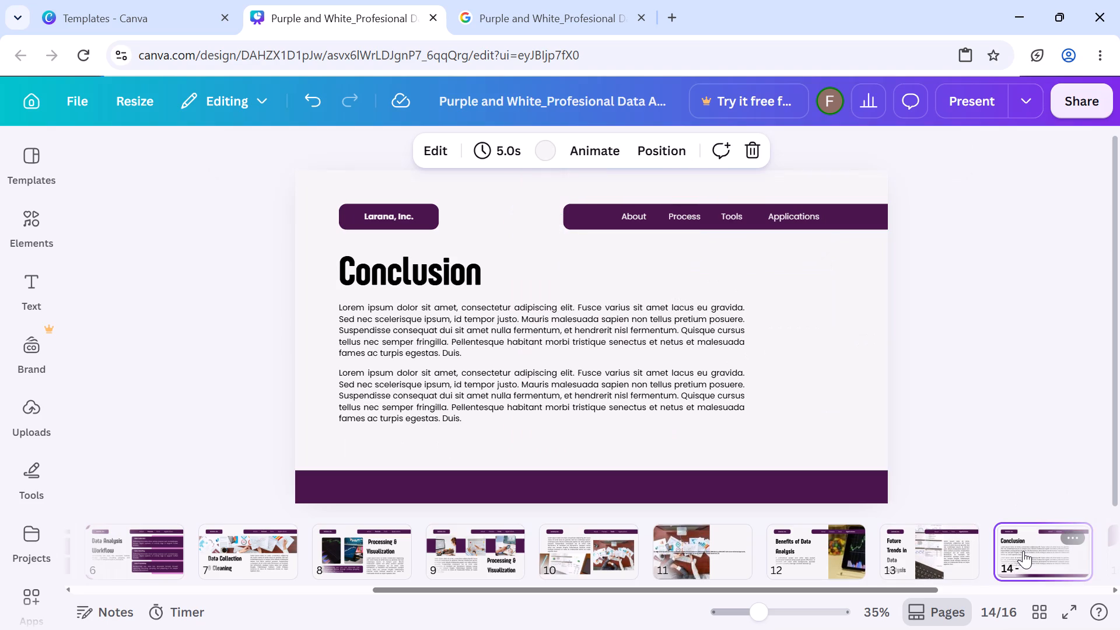
pyautogui.doubleClick(689, 426)
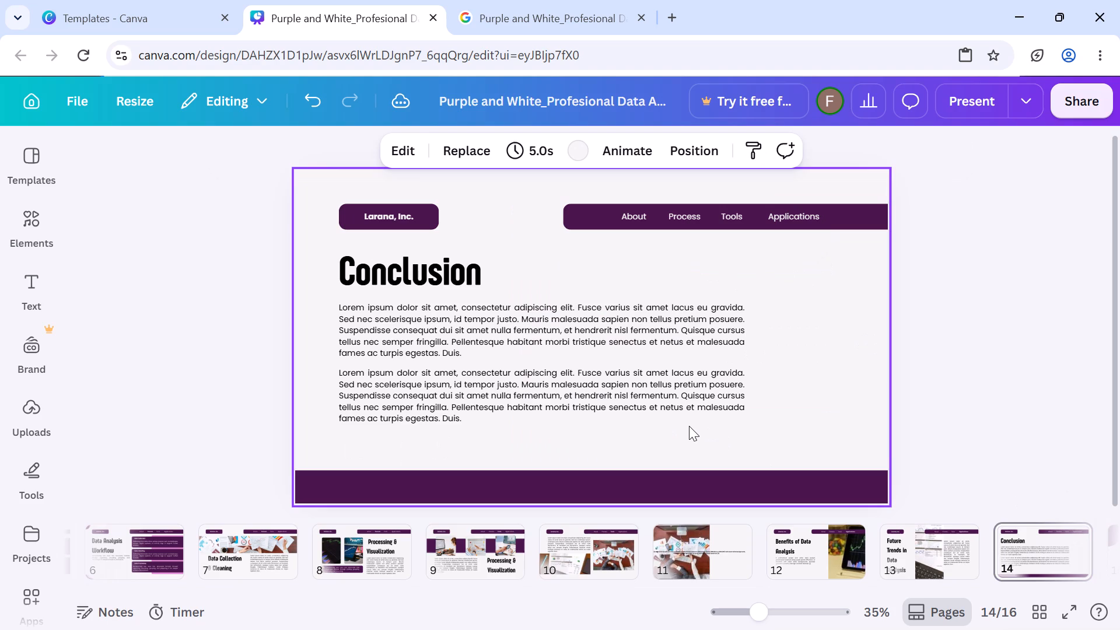
pyautogui.doubleClick(635, 384)
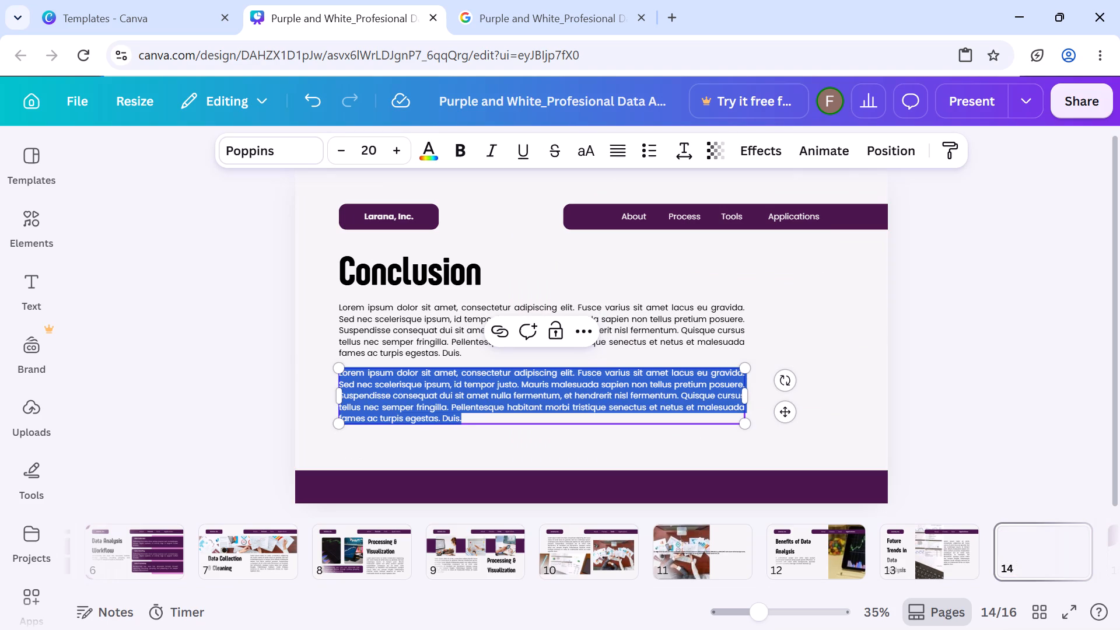
pyautogui.hotkey('ctrl', 'v')
pyautogui.hotkey('ctrl', 'v')
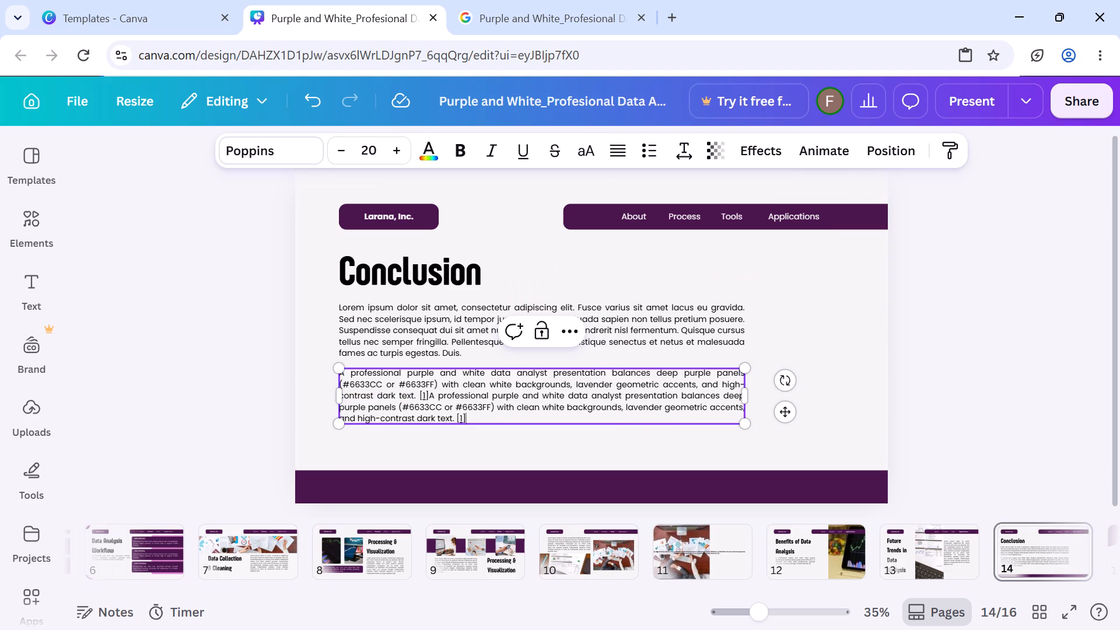
pyautogui.hotkey('ctrl', 'v')
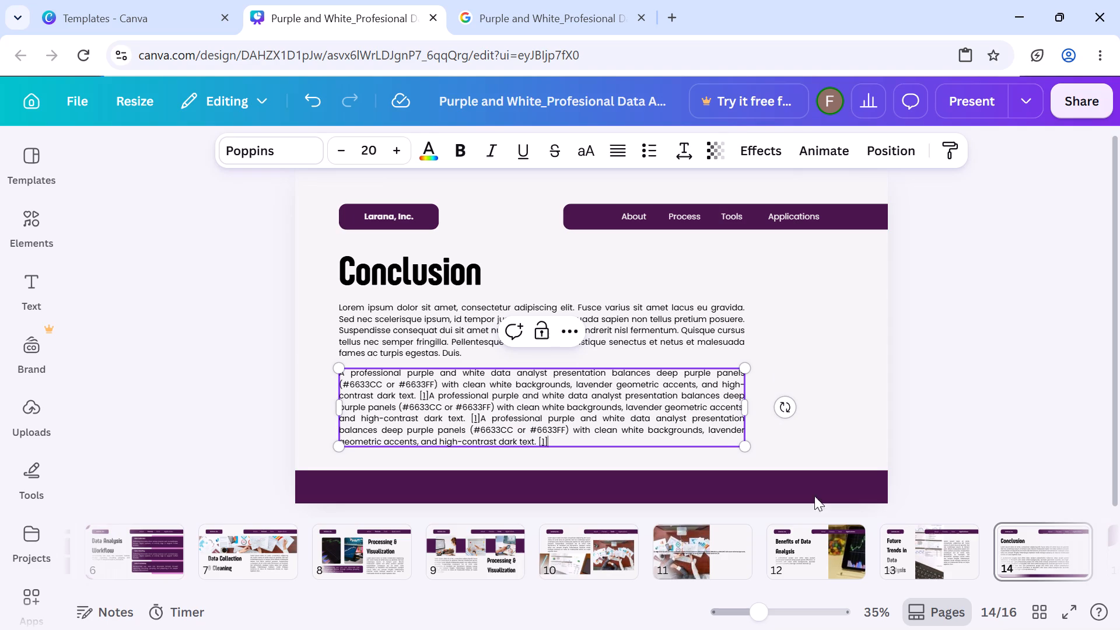
# Open the "Thank You" page, page 15, for editing.
pyautogui.hscroll(-1, 769, 537)
pyautogui.hscroll(-2, 679, 556)
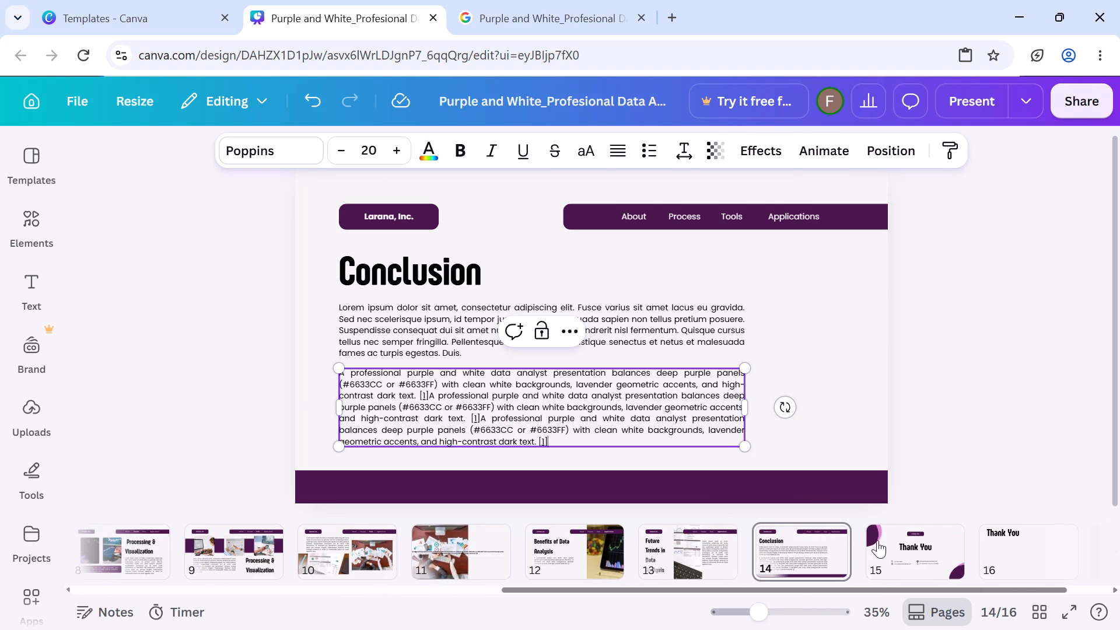
pyautogui.click(934, 551)
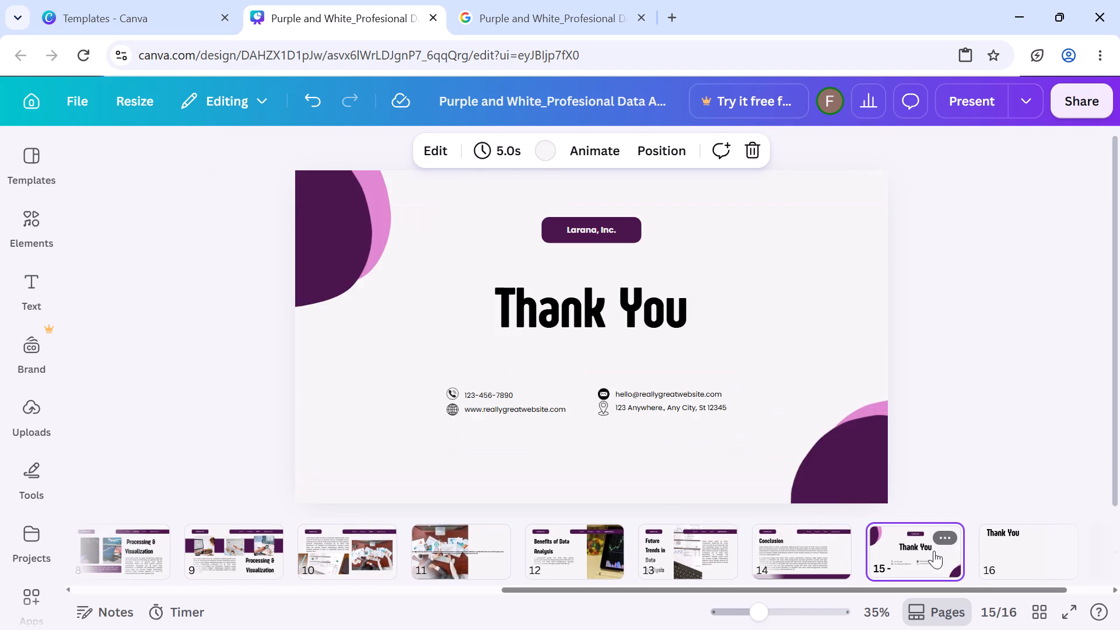
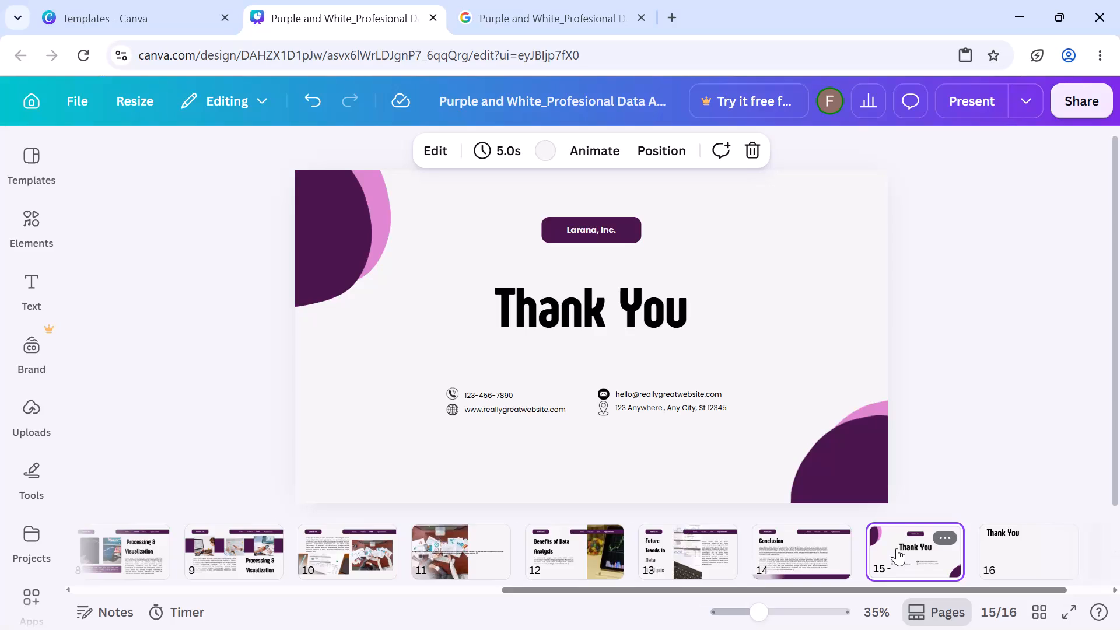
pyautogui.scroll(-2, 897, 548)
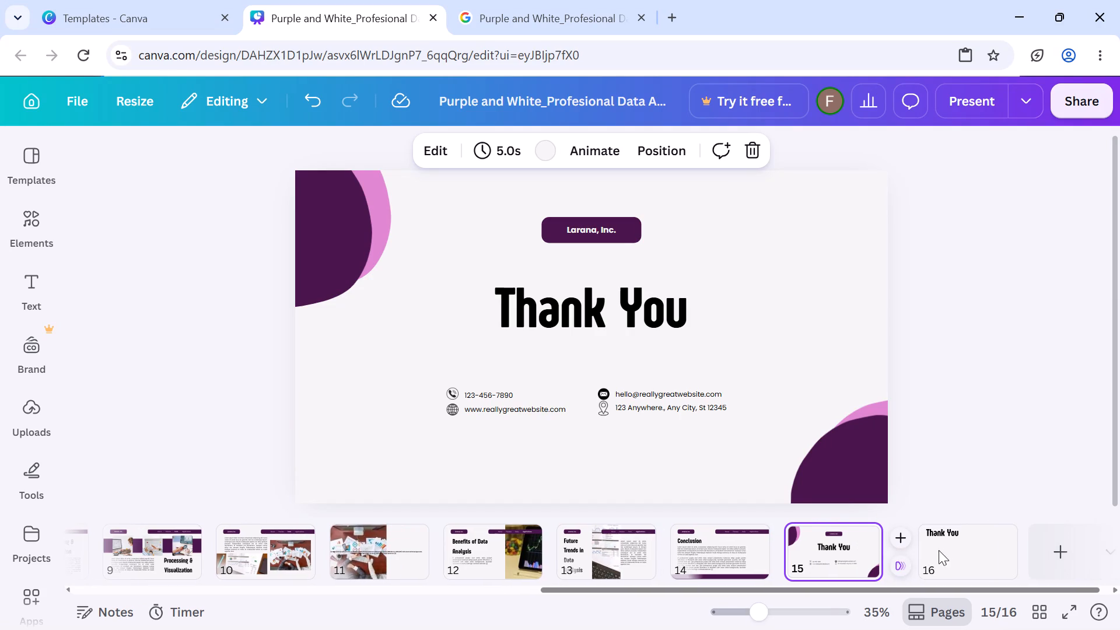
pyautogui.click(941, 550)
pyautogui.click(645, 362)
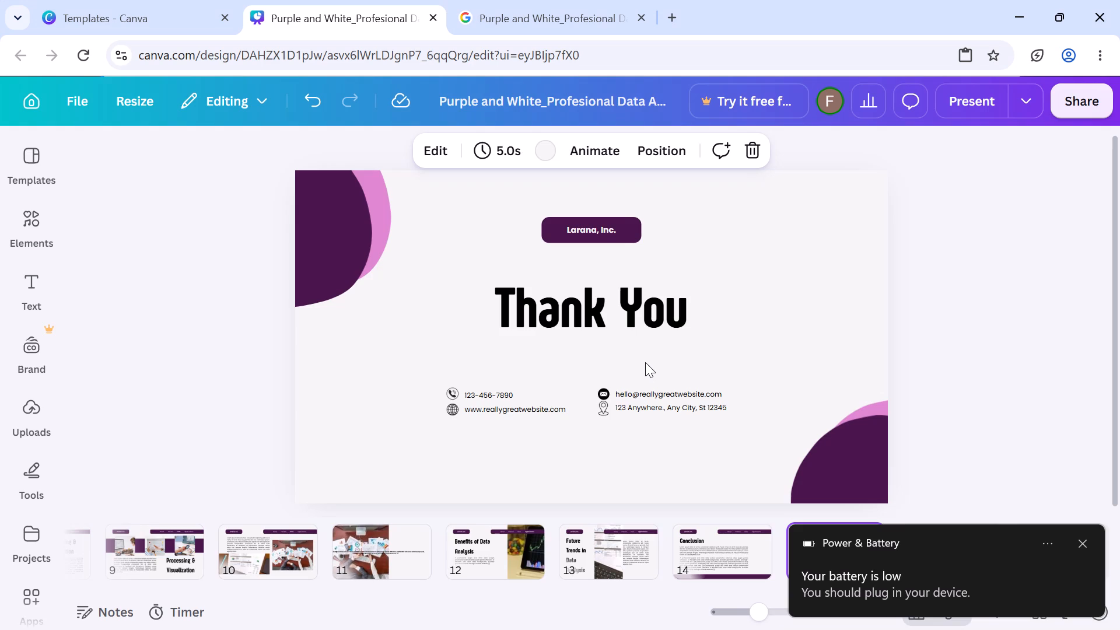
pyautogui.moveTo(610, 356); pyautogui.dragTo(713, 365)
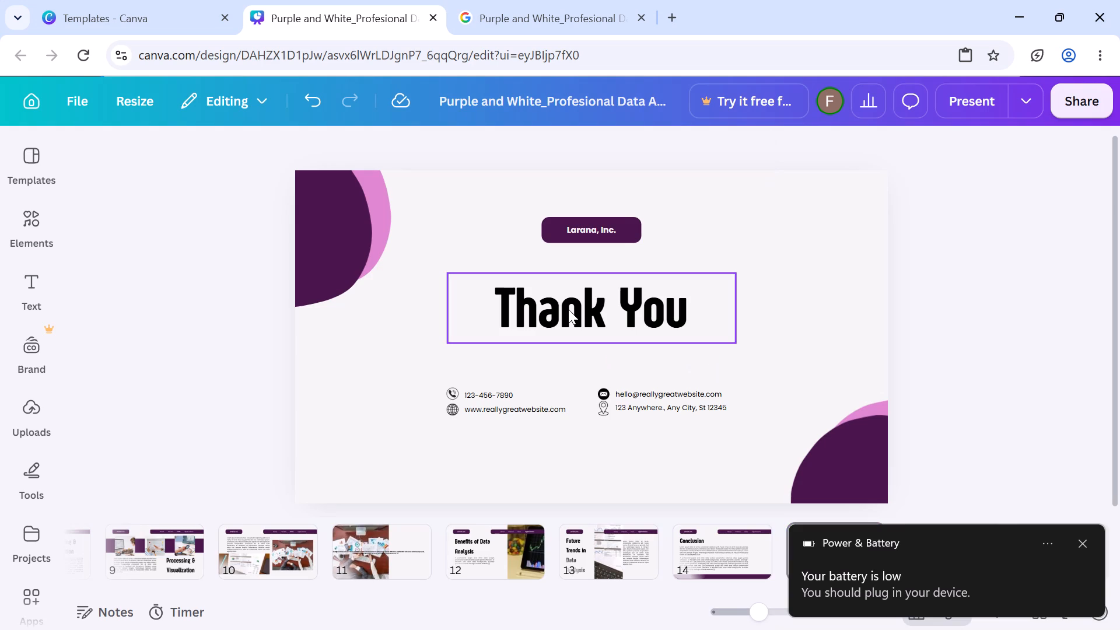
# On page 12, move the body paragraph up beneath the "Larana, Inc." label and place the "Benefits of Data Analysis" title below the paragraph.
pyautogui.click(468, 551)
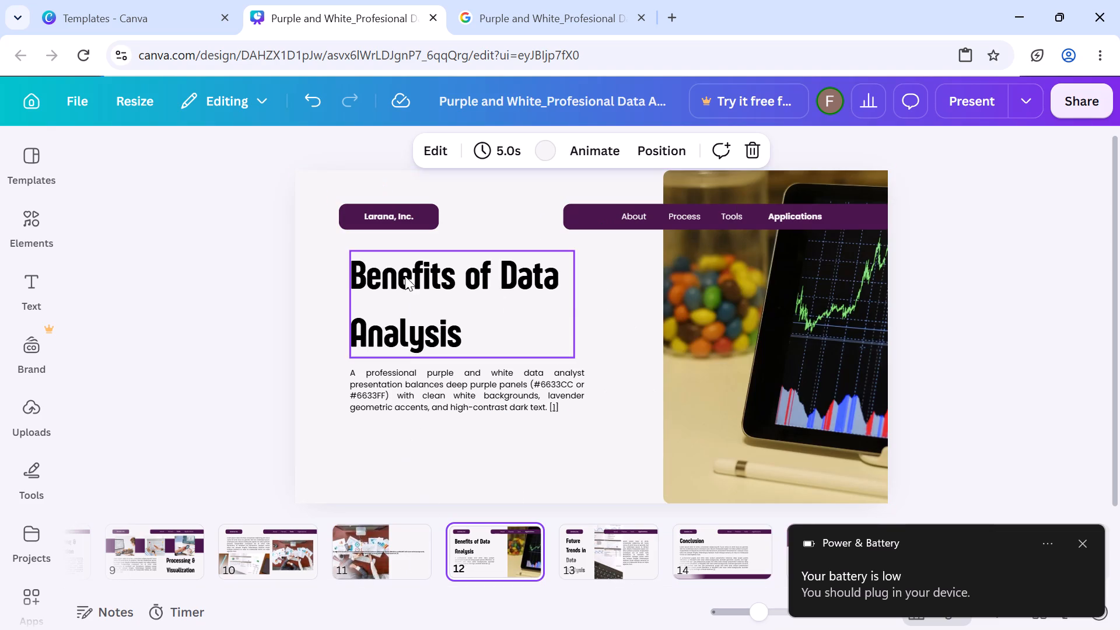
pyautogui.moveTo(405, 275); pyautogui.dragTo(402, 249)
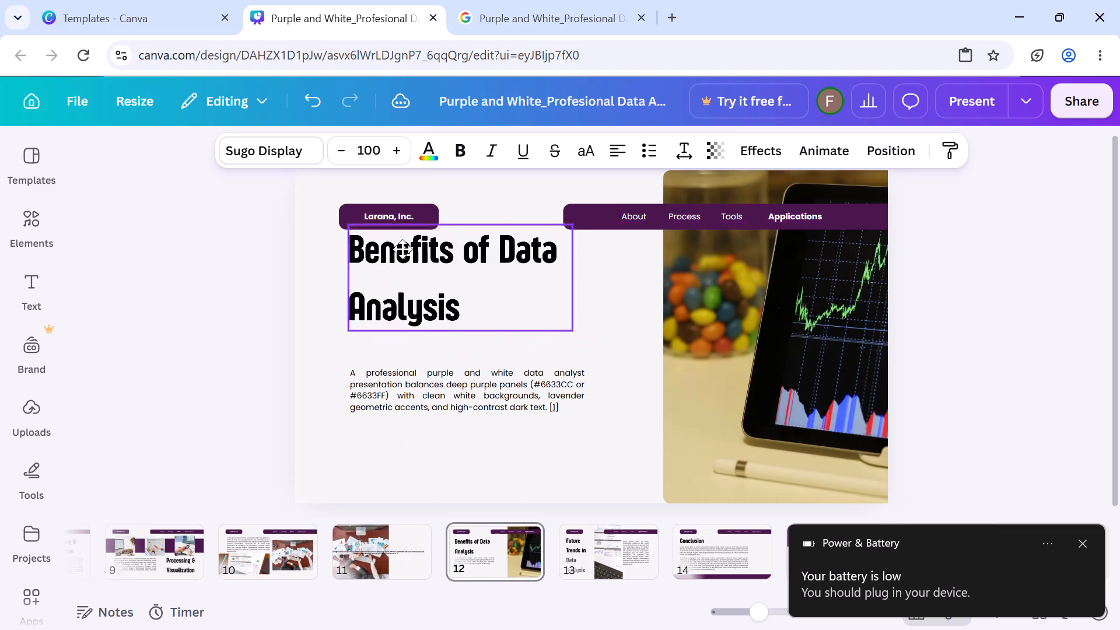
pyautogui.moveTo(402, 249); pyautogui.dragTo(355, 228)
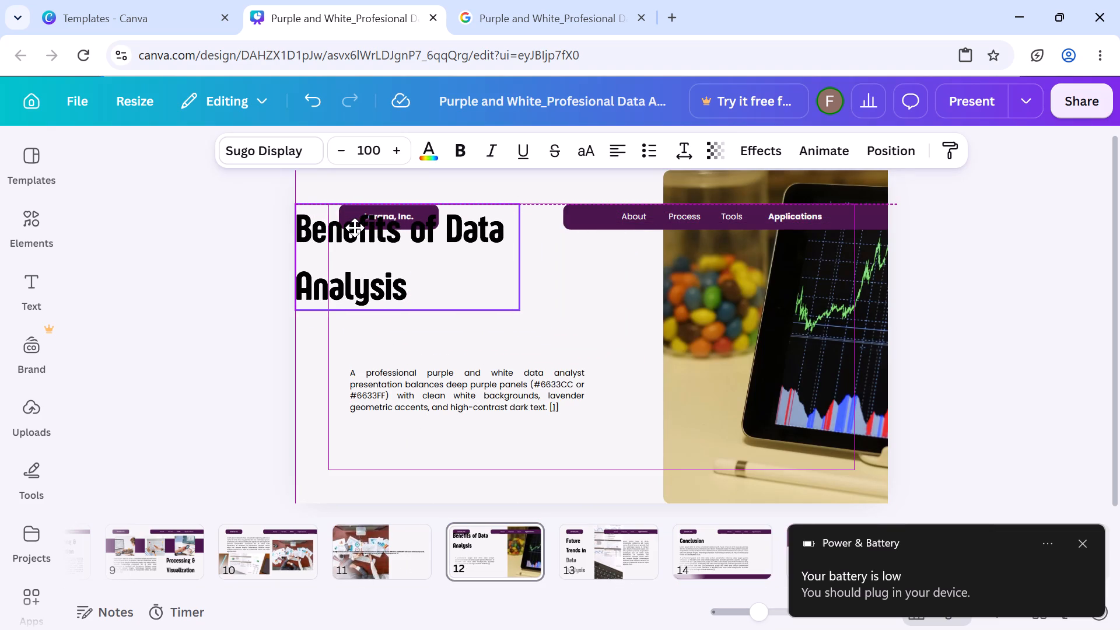
pyautogui.moveTo(355, 228); pyautogui.dragTo(355, 227)
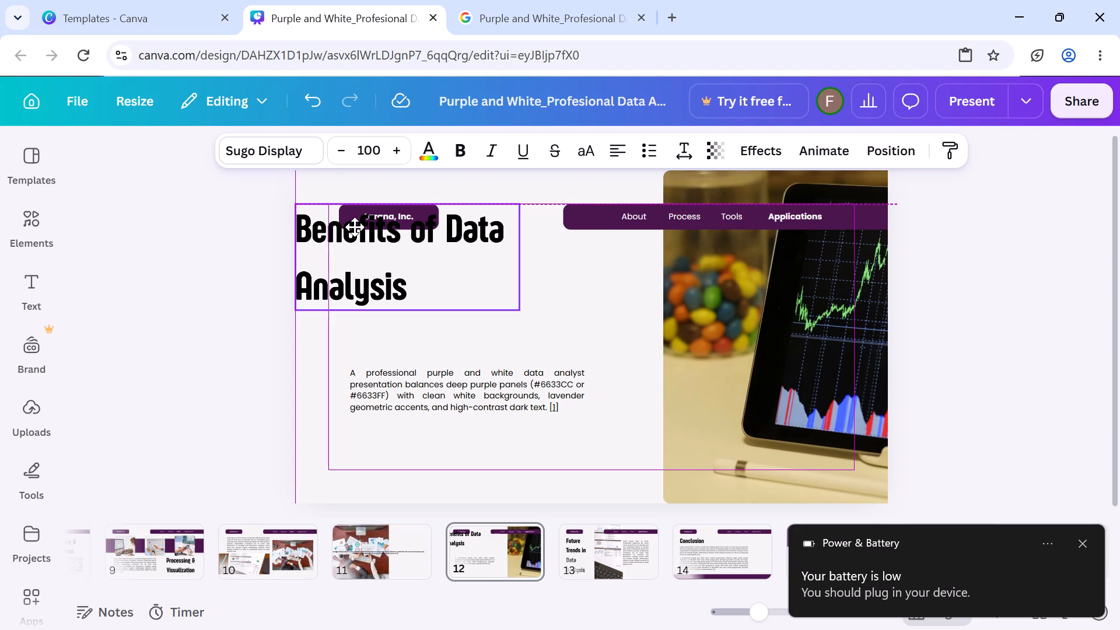
pyautogui.moveTo(355, 227); pyautogui.dragTo(400, 220)
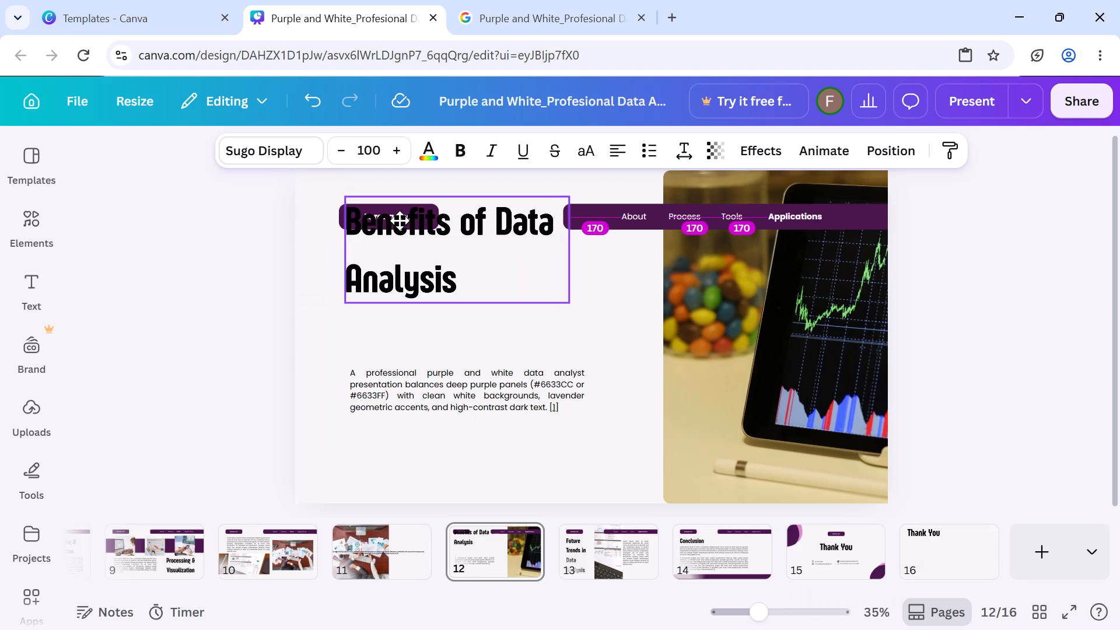
pyautogui.moveTo(400, 220); pyautogui.dragTo(370, 229)
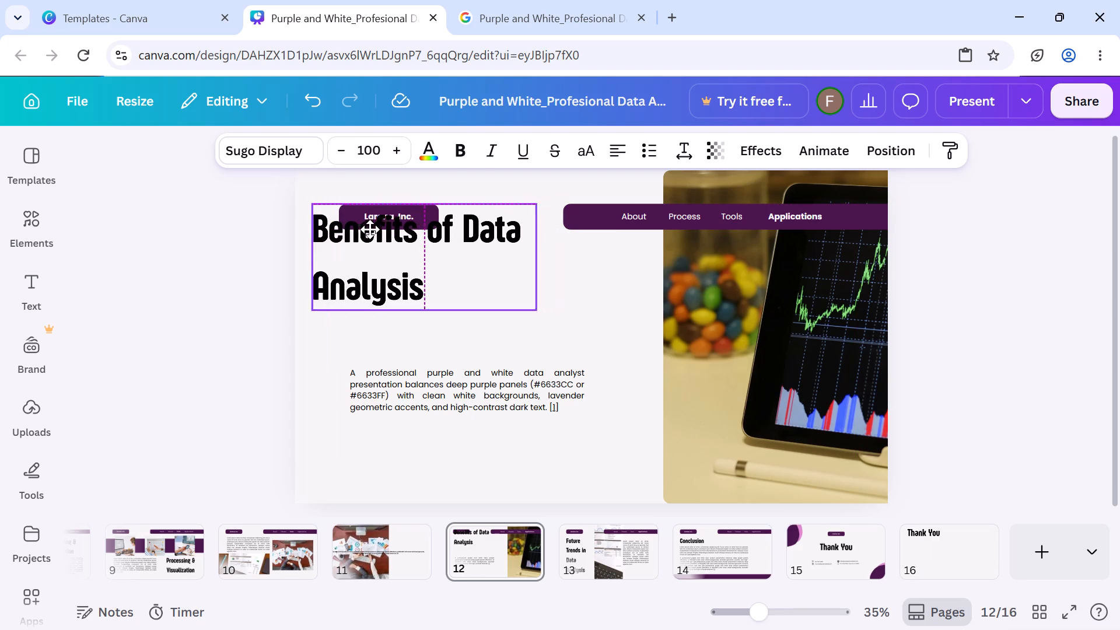
pyautogui.moveTo(370, 229); pyautogui.dragTo(355, 242)
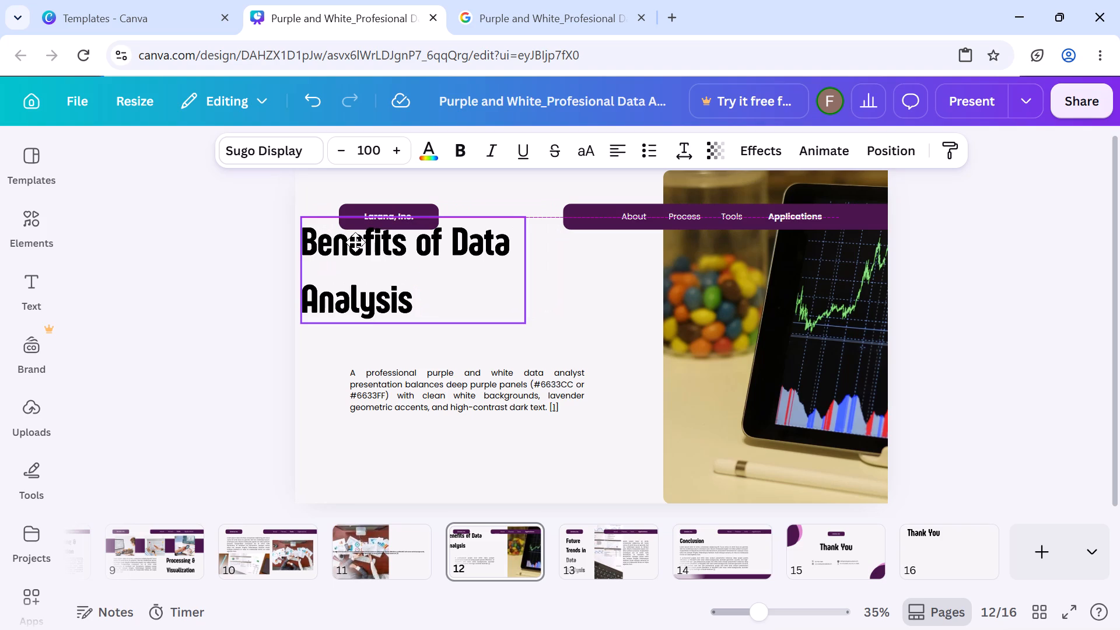
pyautogui.moveTo(355, 242); pyautogui.dragTo(353, 242)
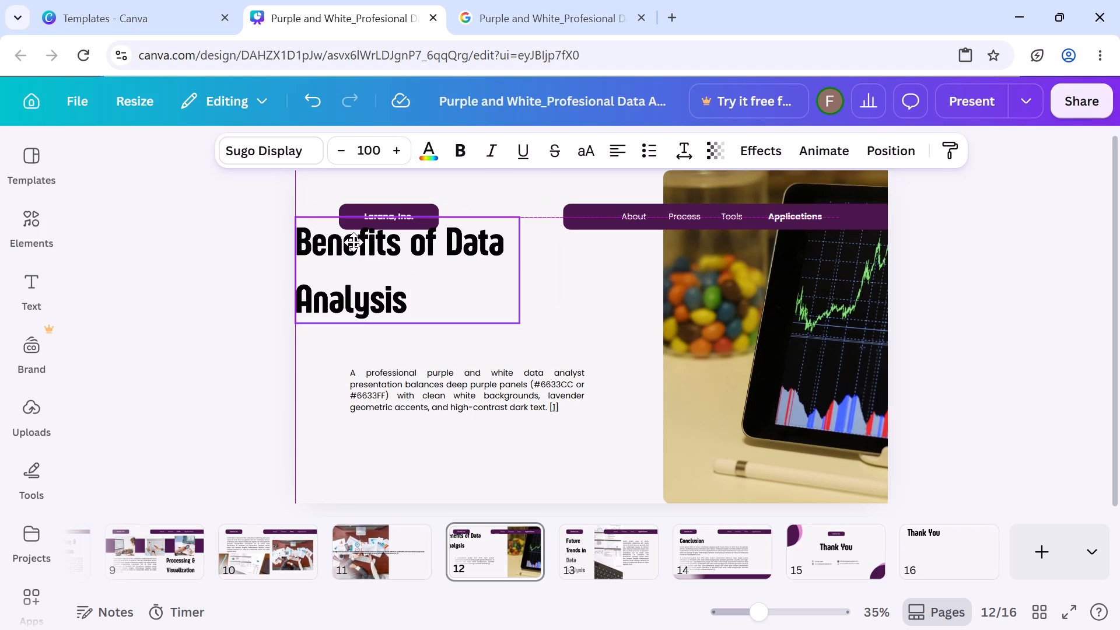
pyautogui.moveTo(353, 242); pyautogui.dragTo(422, 268)
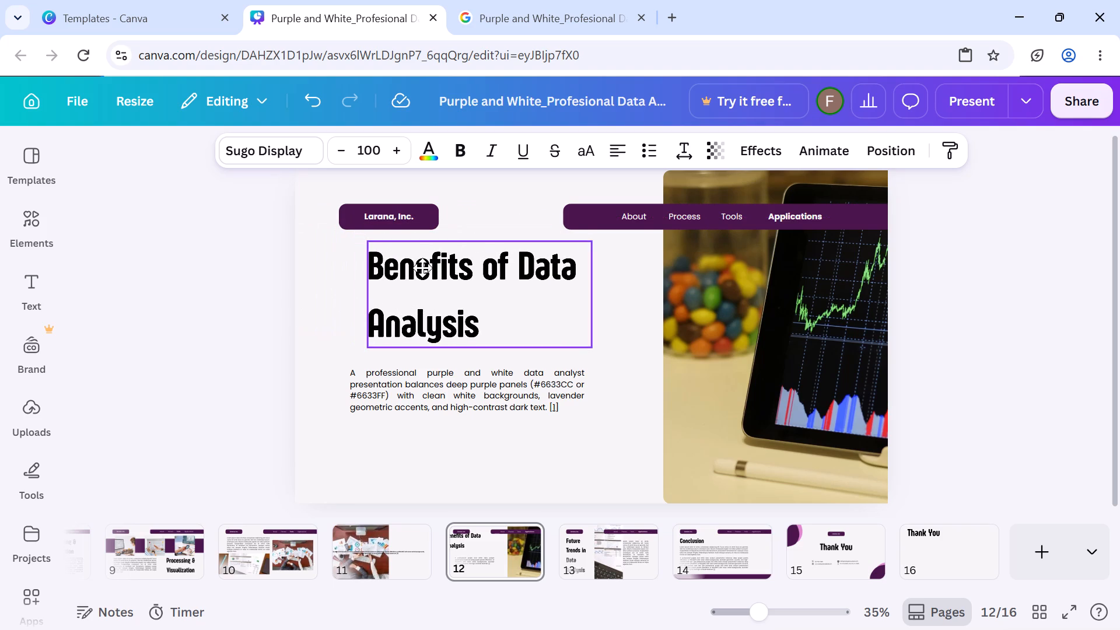
pyautogui.moveTo(422, 268); pyautogui.dragTo(393, 258)
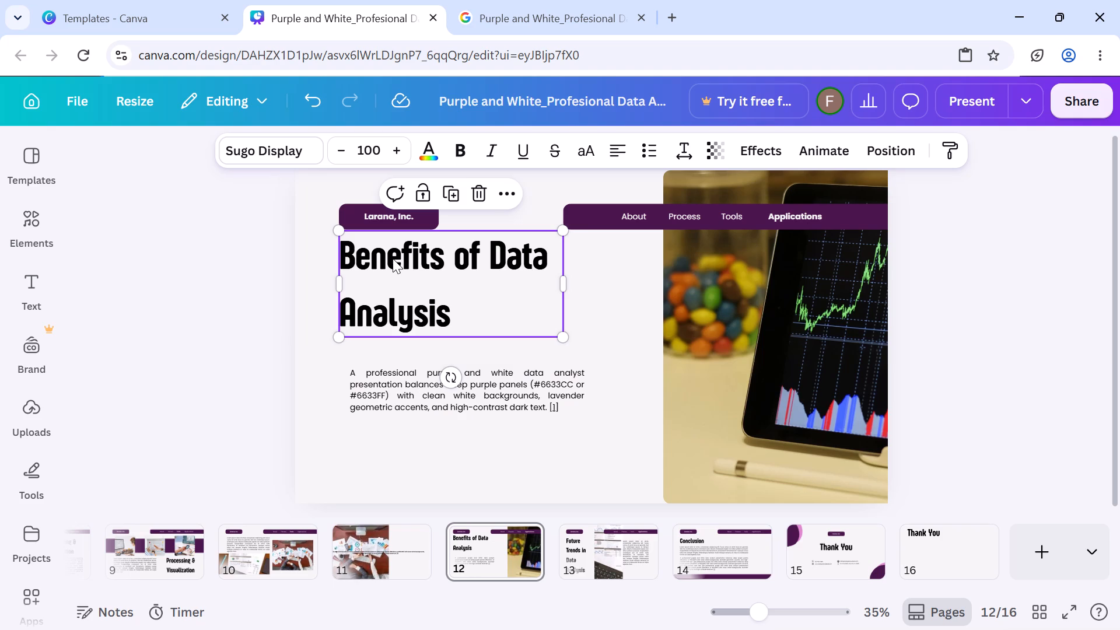
pyautogui.moveTo(393, 258); pyautogui.dragTo(429, 443)
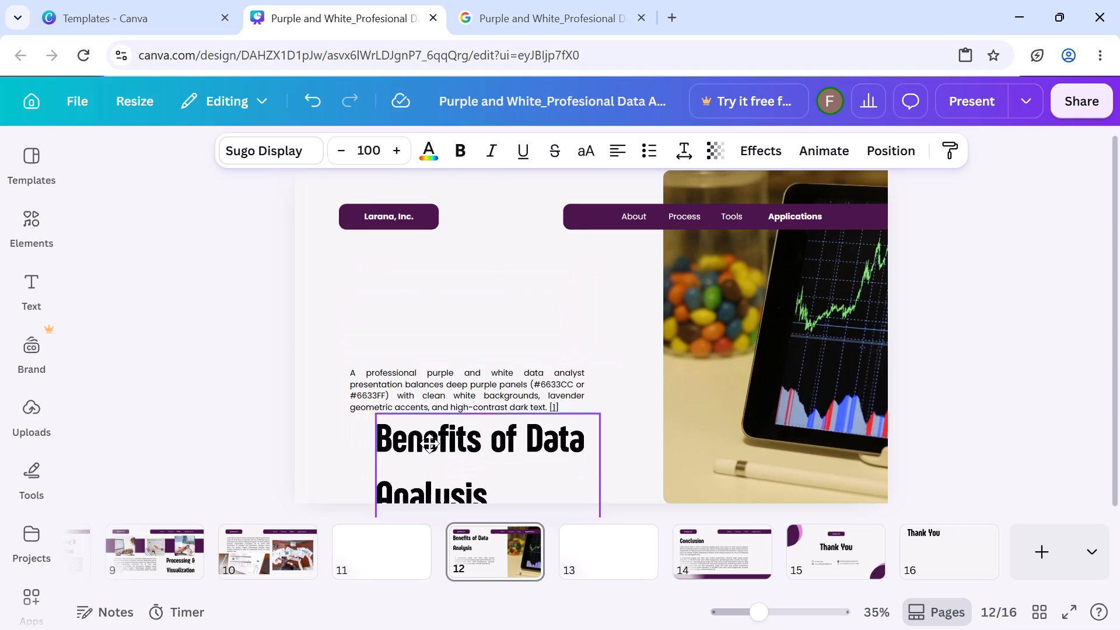
pyautogui.moveTo(429, 443); pyautogui.dragTo(430, 443)
pyautogui.moveTo(366, 400); pyautogui.dragTo(344, 267)
pyautogui.moveTo(401, 422); pyautogui.dragTo(343, 297)
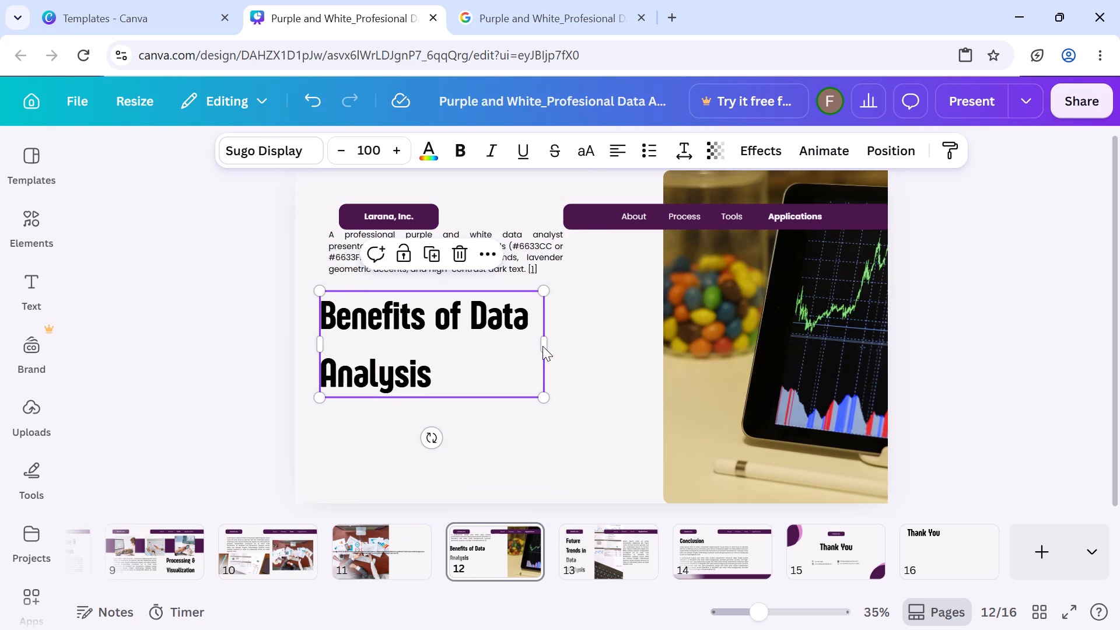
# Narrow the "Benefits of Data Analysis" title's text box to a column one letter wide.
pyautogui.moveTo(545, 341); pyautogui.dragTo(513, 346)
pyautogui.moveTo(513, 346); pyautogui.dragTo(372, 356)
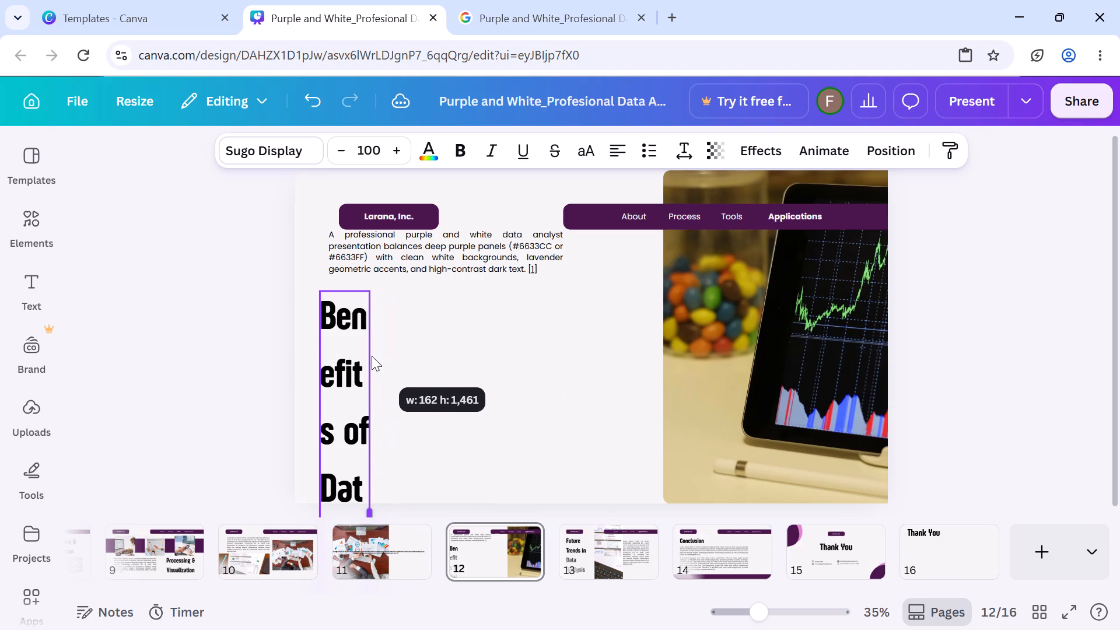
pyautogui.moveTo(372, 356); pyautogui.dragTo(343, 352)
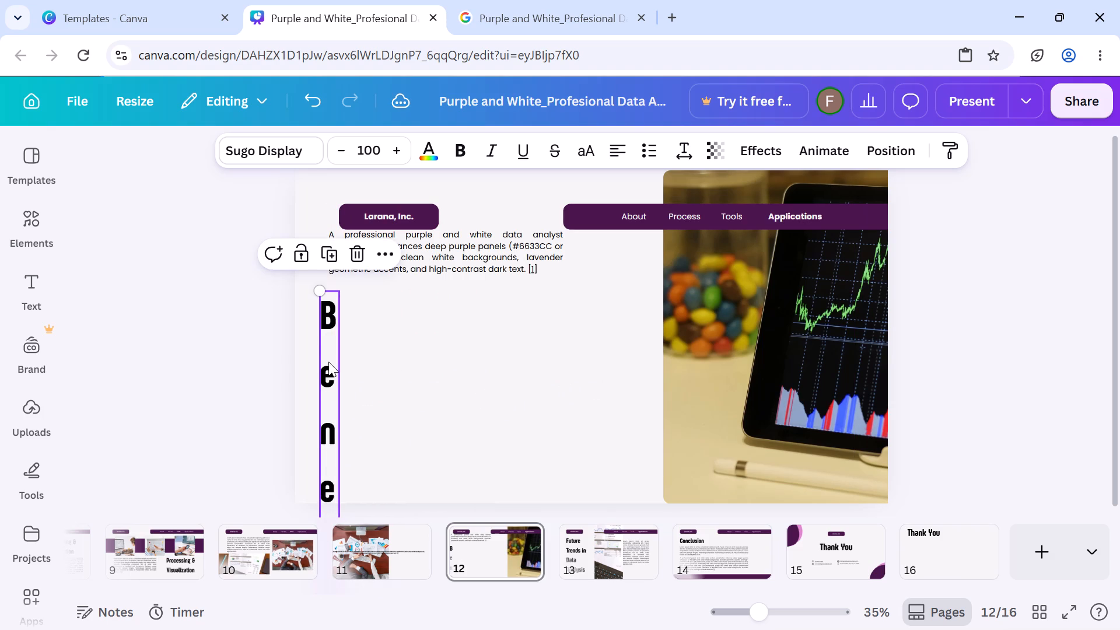
# Widen the title's text box to just short of the tablet photo, with "Benefits of Data" and "Analysis" on two lines.
pyautogui.scroll(-10, 328, 362)
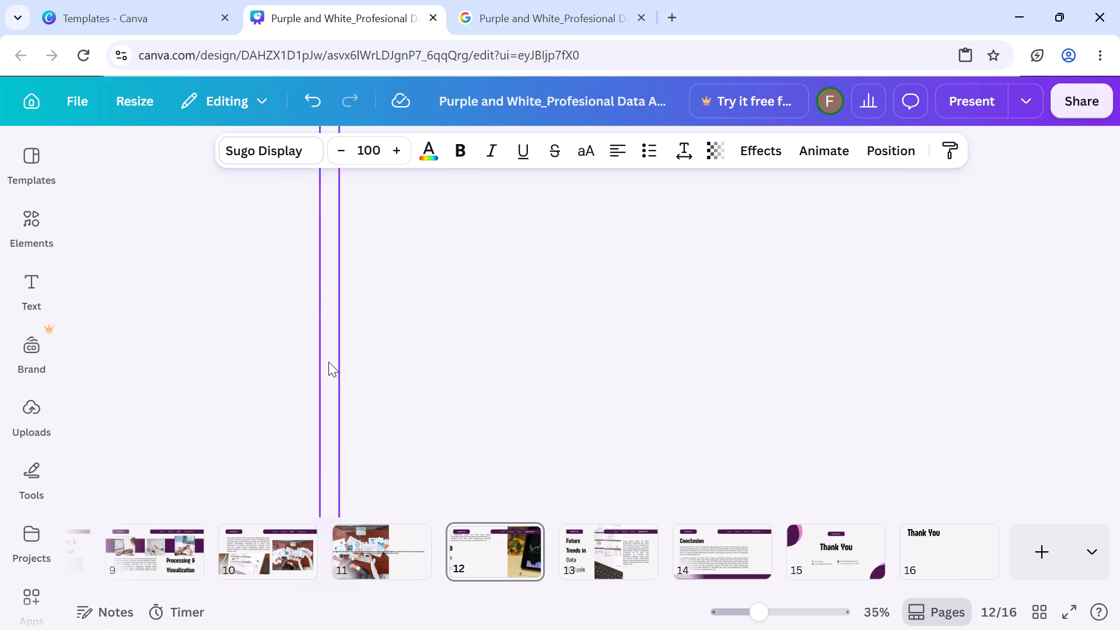
pyautogui.scroll(-20, 328, 362)
pyautogui.scroll(-15, 328, 362)
pyautogui.scroll(8, 328, 362)
pyautogui.scroll(-3, 328, 362)
pyautogui.moveTo(344, 442); pyautogui.dragTo(402, 422)
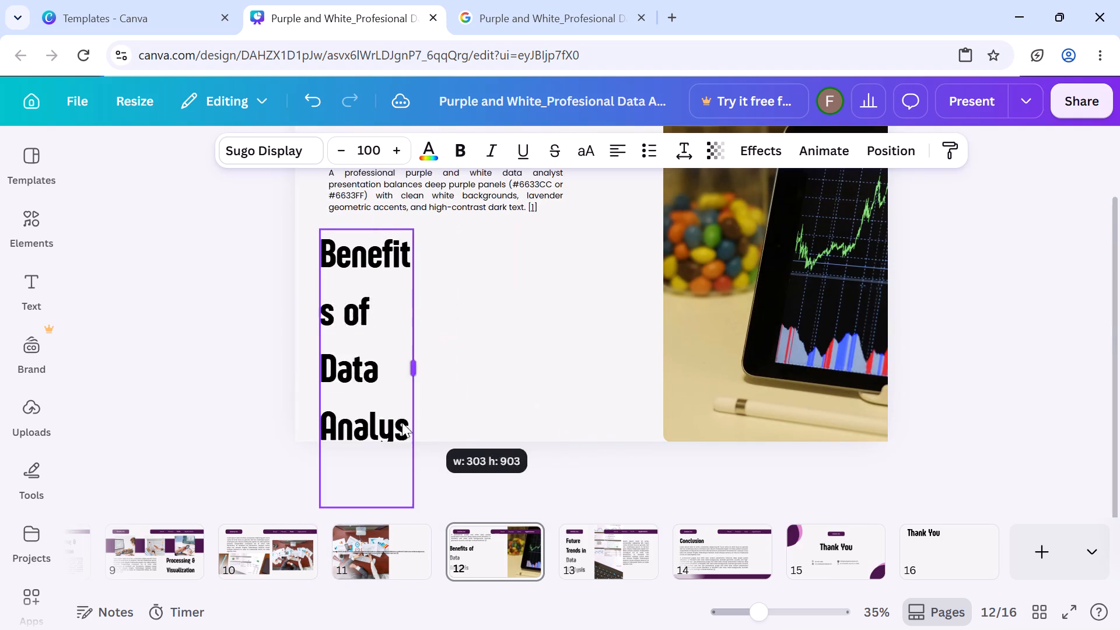
pyautogui.moveTo(402, 422); pyautogui.dragTo(647, 321)
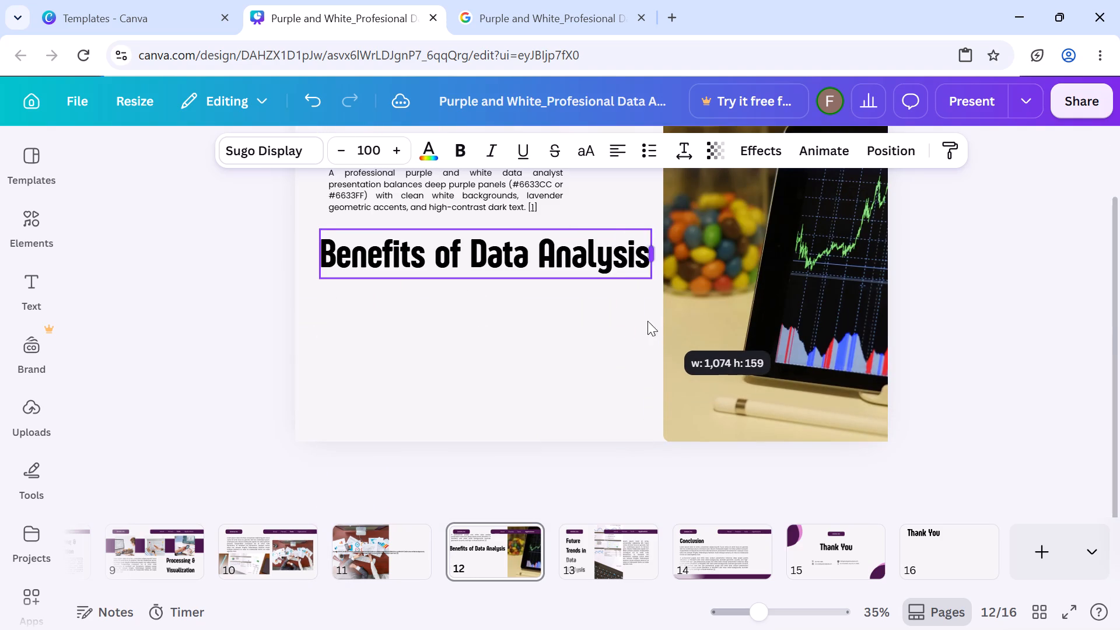
pyautogui.moveTo(647, 321); pyautogui.dragTo(629, 321)
# Move the purple navigation bar shape from the page header to below the title, ending beside the tablet photo.
pyautogui.scroll(1, 629, 321)
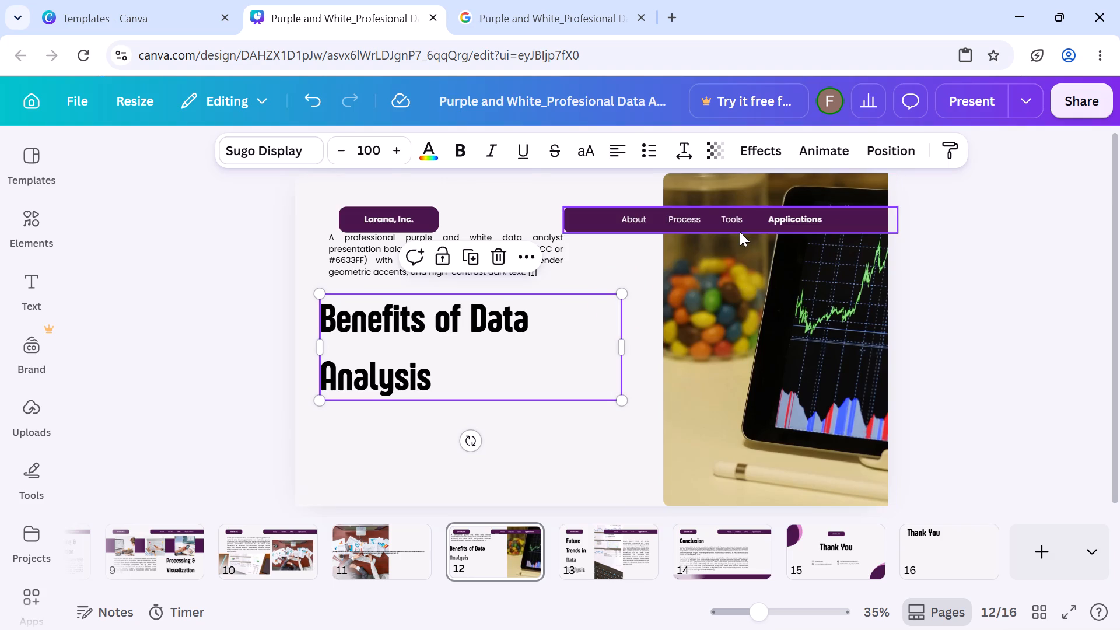
pyautogui.moveTo(740, 232); pyautogui.dragTo(504, 454)
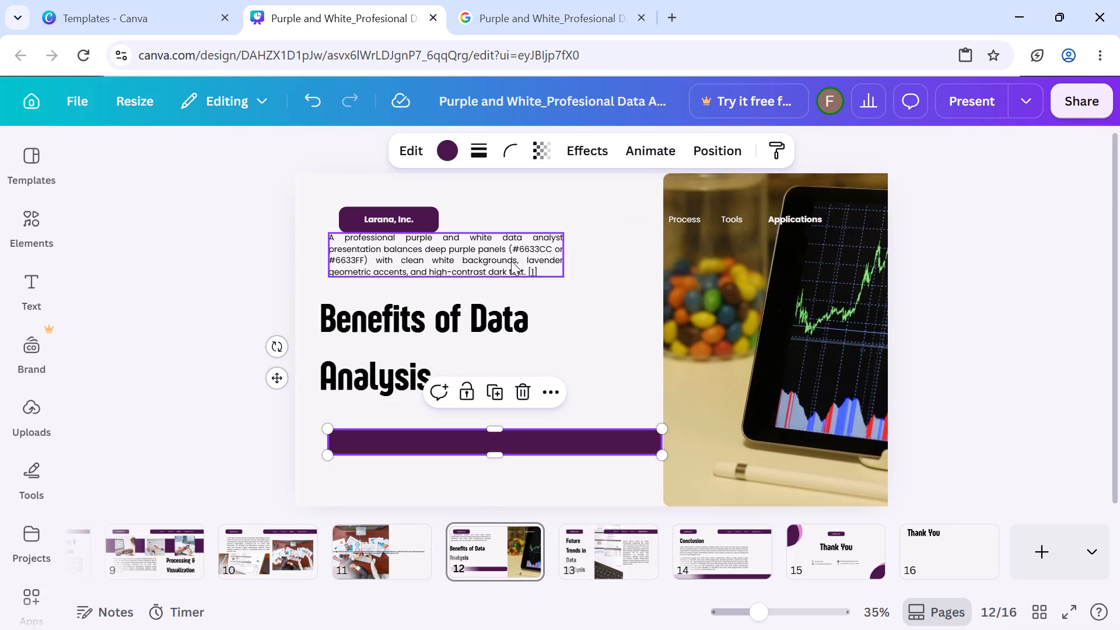
# Move the "Larana, Inc." text out of its header label and center it on the purple bar below the title.
pyautogui.moveTo(396, 214); pyautogui.dragTo(483, 435)
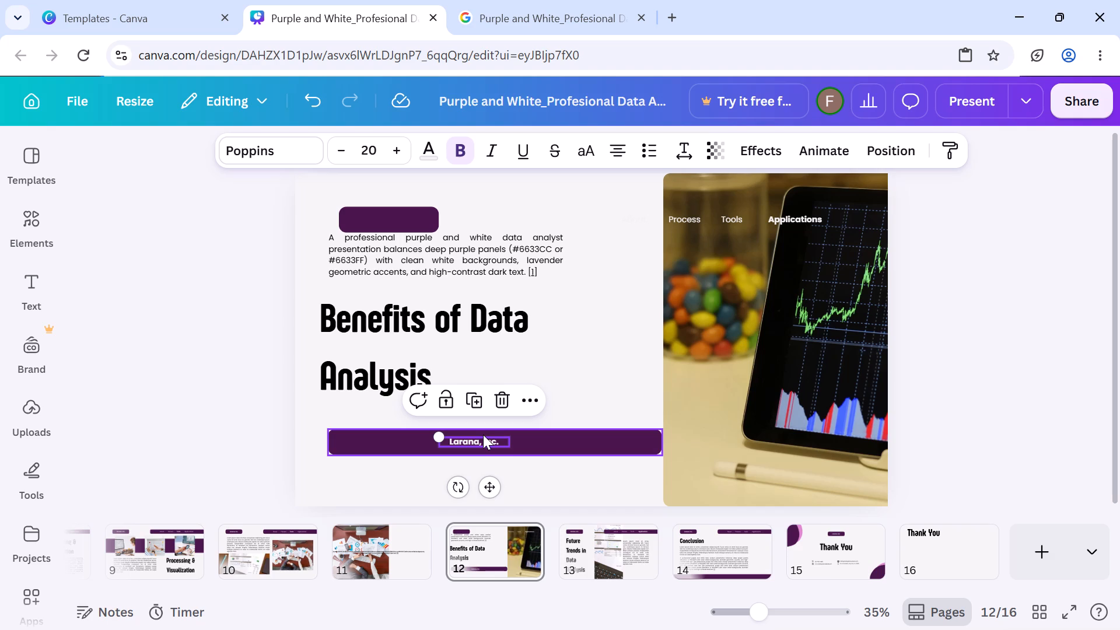
pyautogui.click(483, 435)
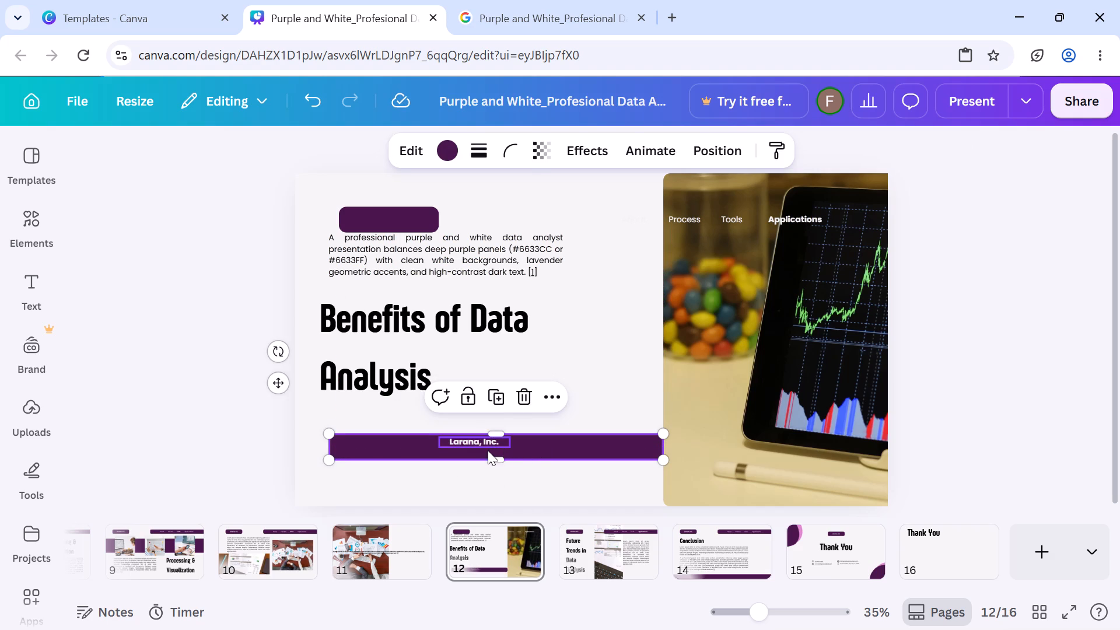
pyautogui.moveTo(477, 444); pyautogui.dragTo(488, 451)
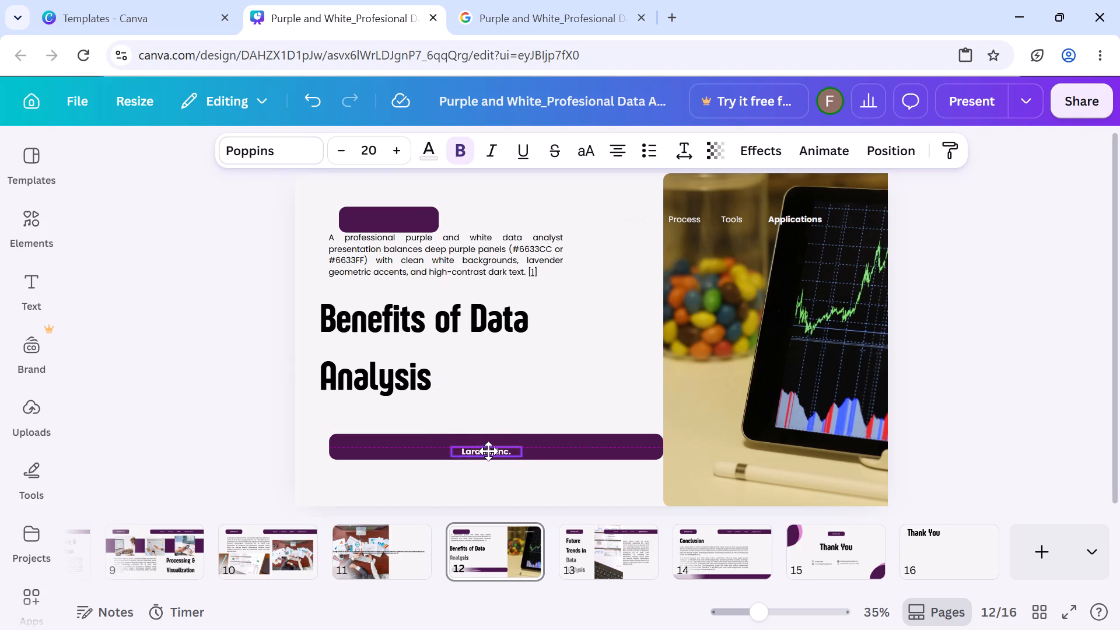
pyautogui.moveTo(488, 451); pyautogui.dragTo(488, 448)
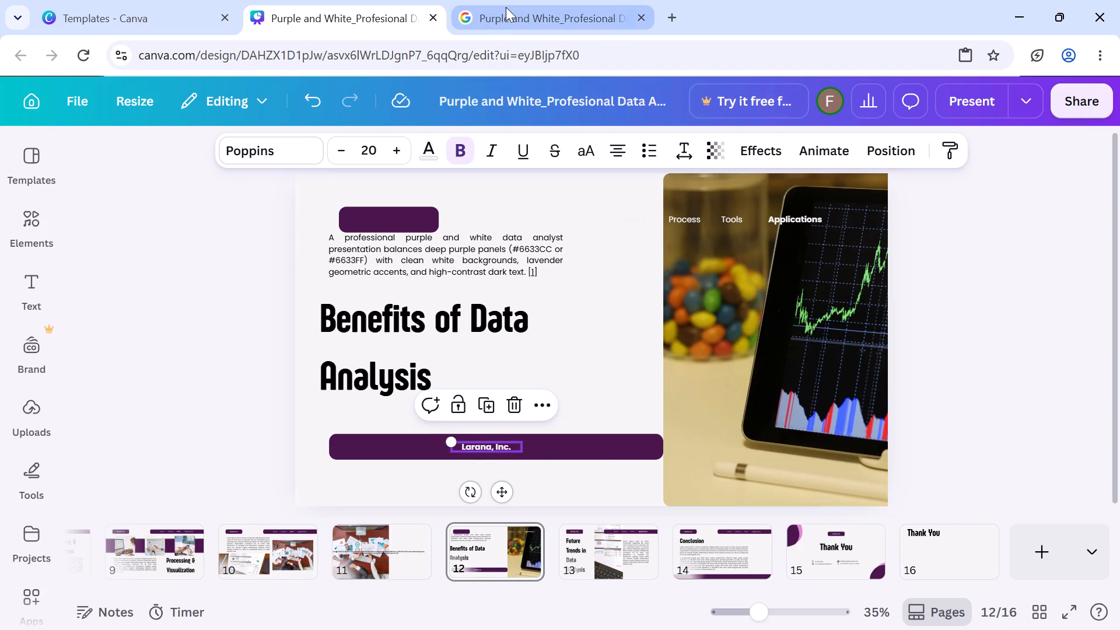
# Switch to the Google results and browse the AI Overview's Color & Design Guidelines, trying to select some of the text.
pyautogui.click(506, 7)
pyautogui.click(387, 217)
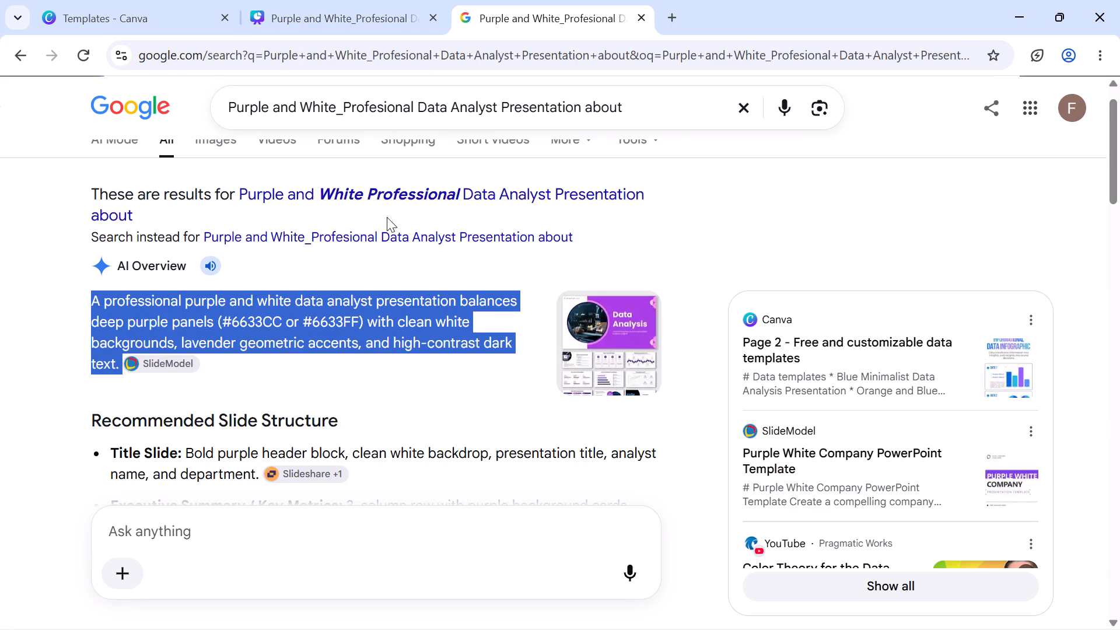
pyautogui.scroll(-4, 387, 217)
pyautogui.click(275, 276)
pyautogui.moveTo(275, 276); pyautogui.dragTo(380, 363)
pyautogui.click(380, 363)
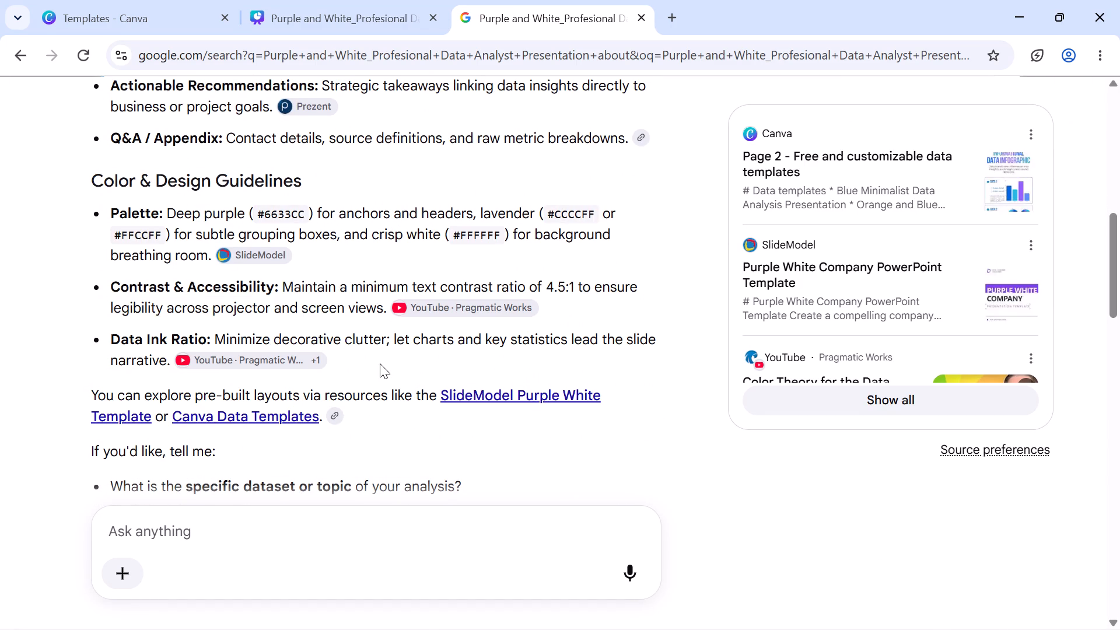